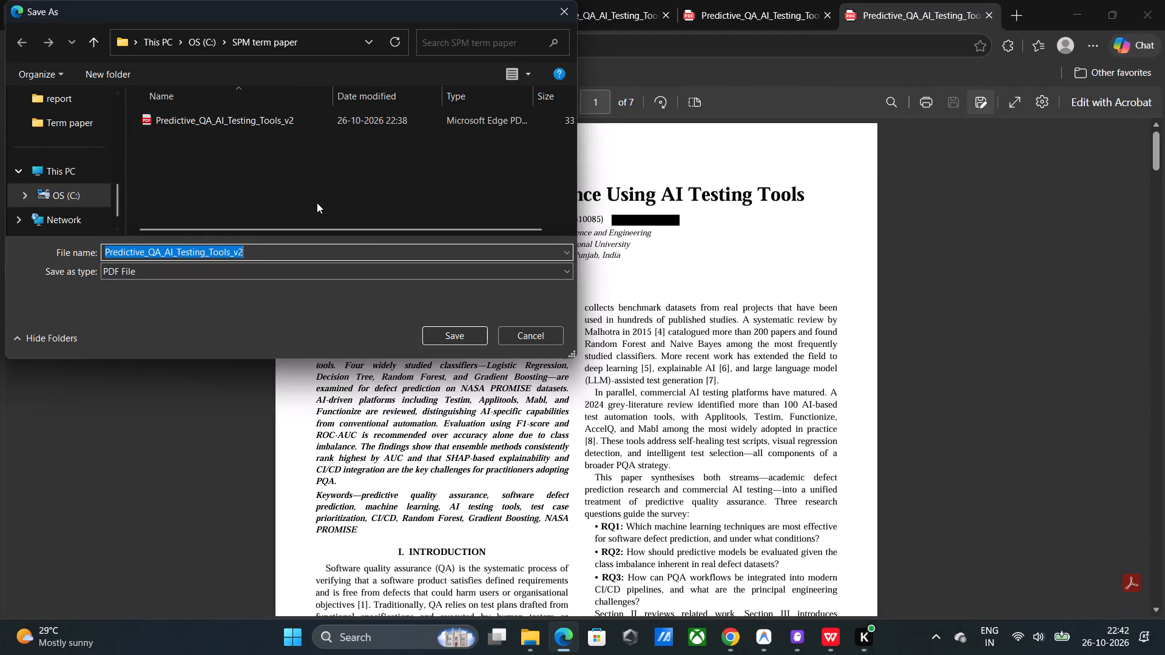
Save the PDF in the SPM term paper folder under the name "Predictive_QA_AI_Testing_Tools_ updated".
click(310, 249)
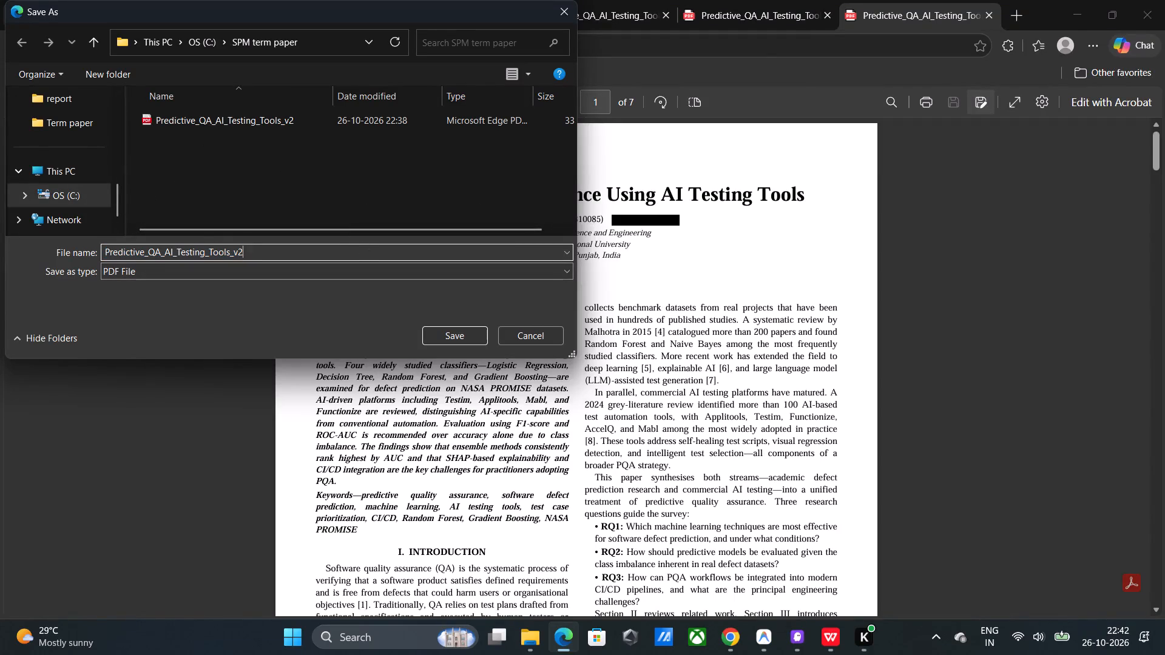
key(BackSpace)
key(BackSpace)
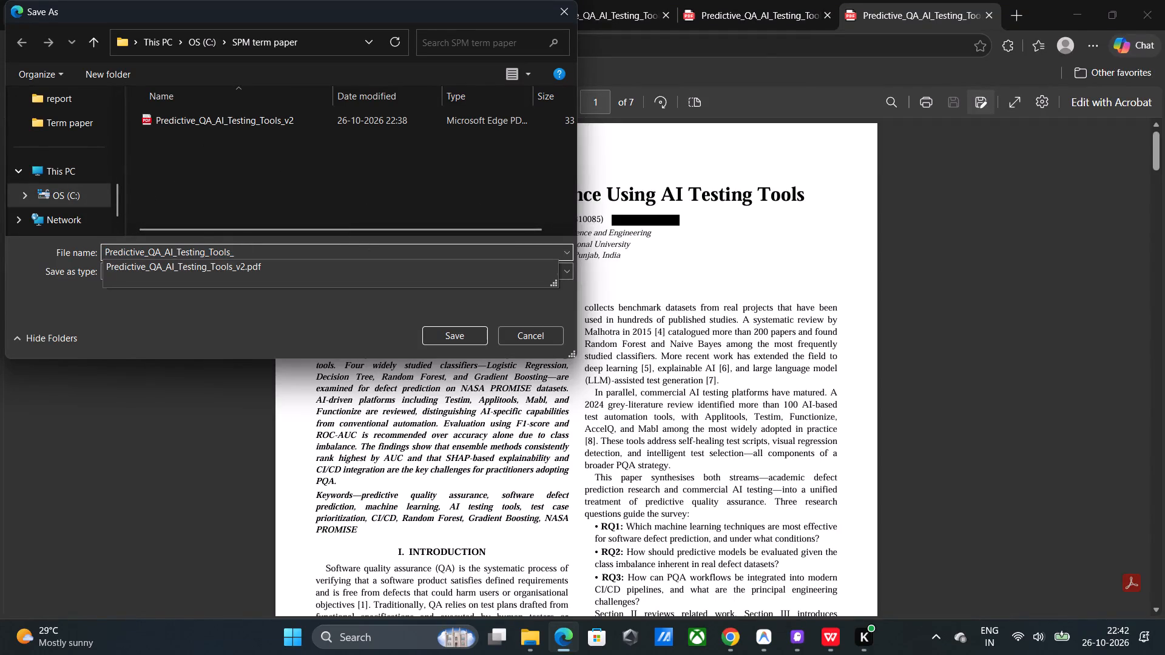
key(space)
text(updates)
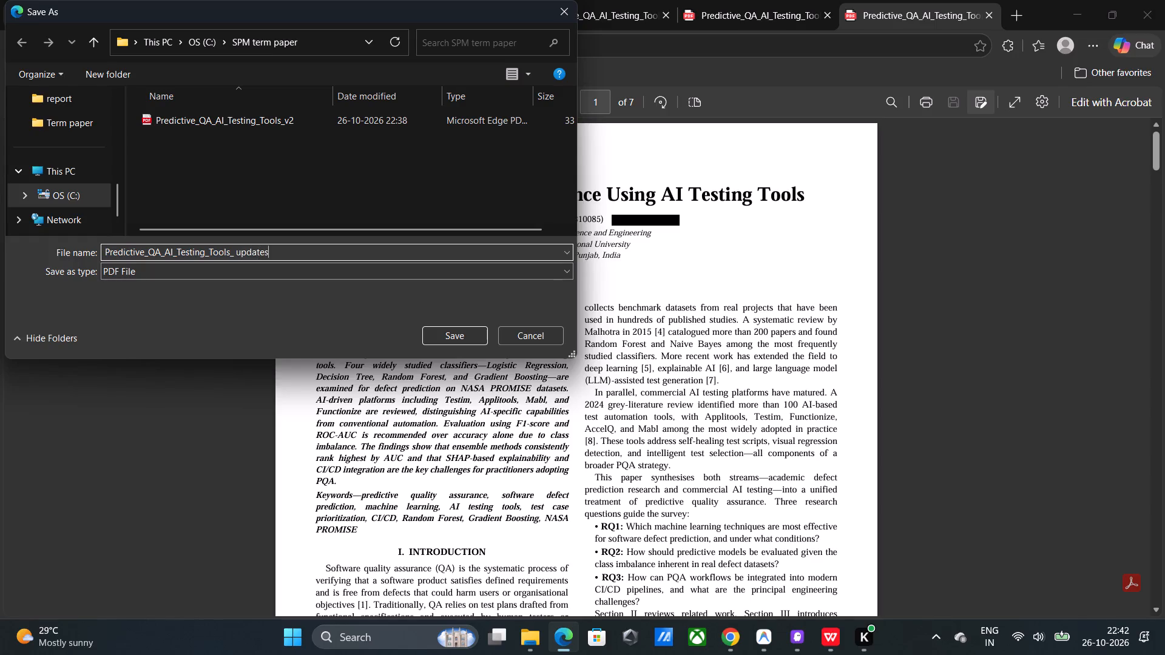
key(BackSpace)
key(d)
key(Return)
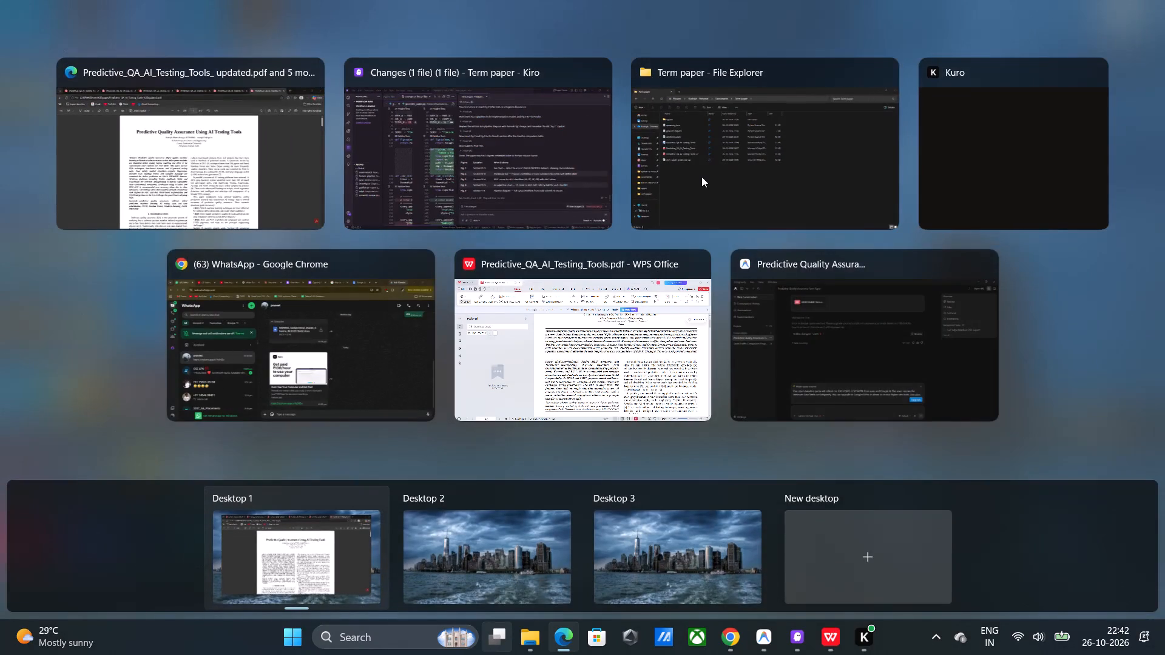
Switch to the File Explorer window and browse the OS (C:) drive to locate the SPM term paper folder.
click(701, 176)
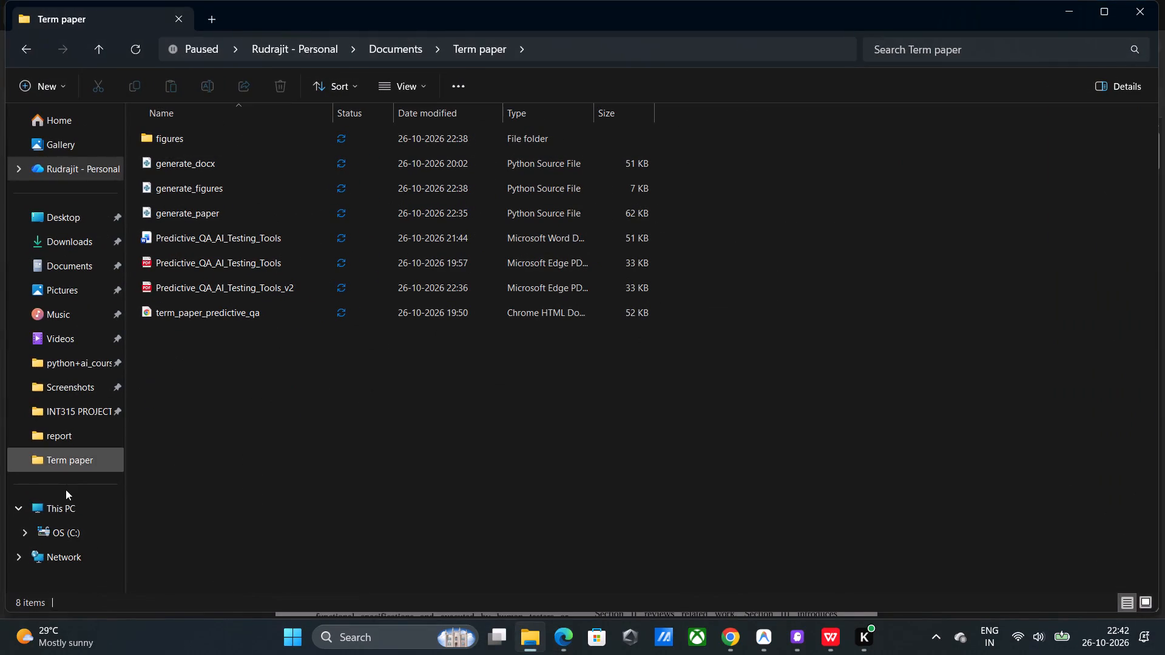
click(54, 539)
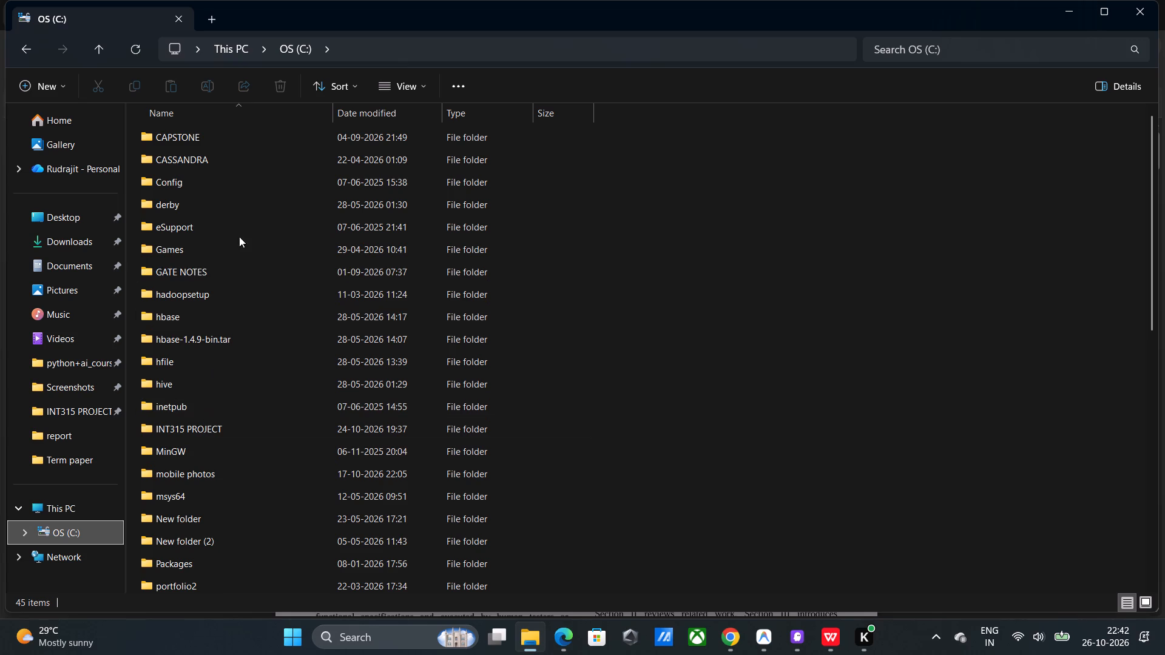
scroll(255, 395, down, 3)
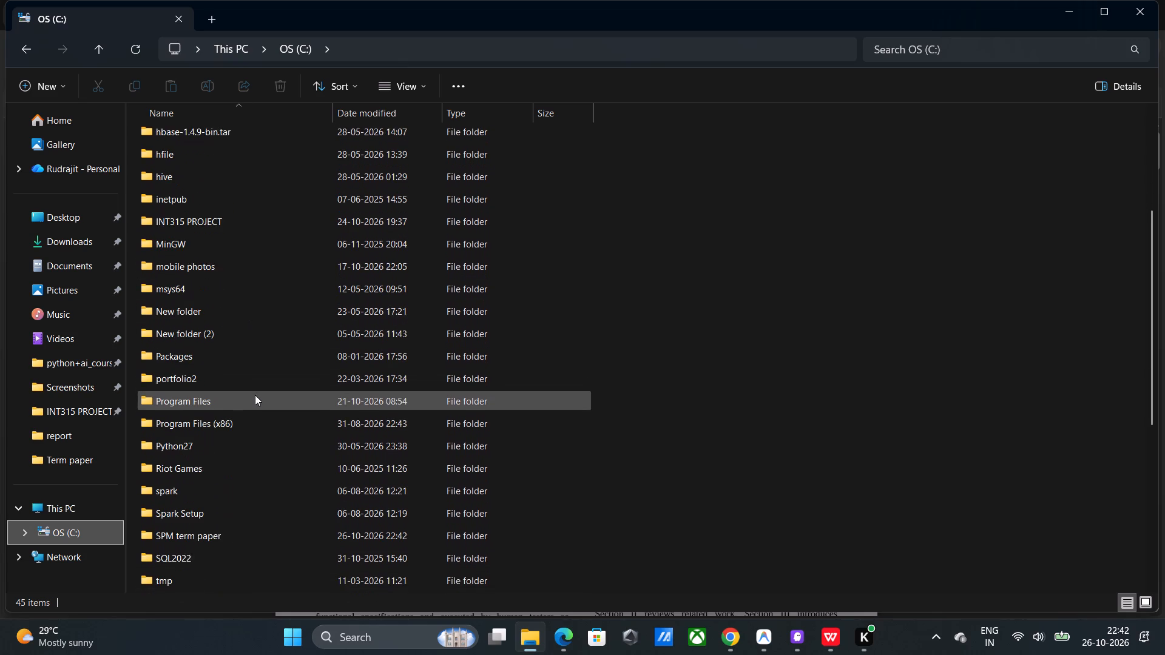
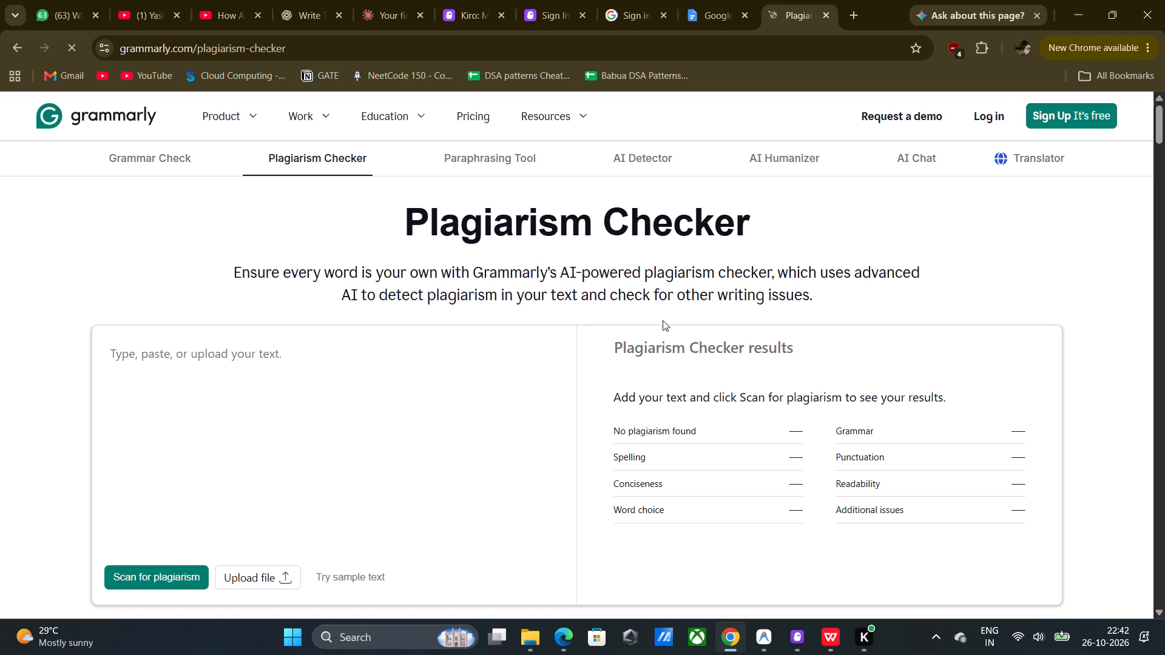
Upload the PDF "Predictive_QA_AI_Testing_Tools_ updated" from the SPM term paper folder on OS (C:) to the plagiarism checker.
scroll(255, 509, down, 1)
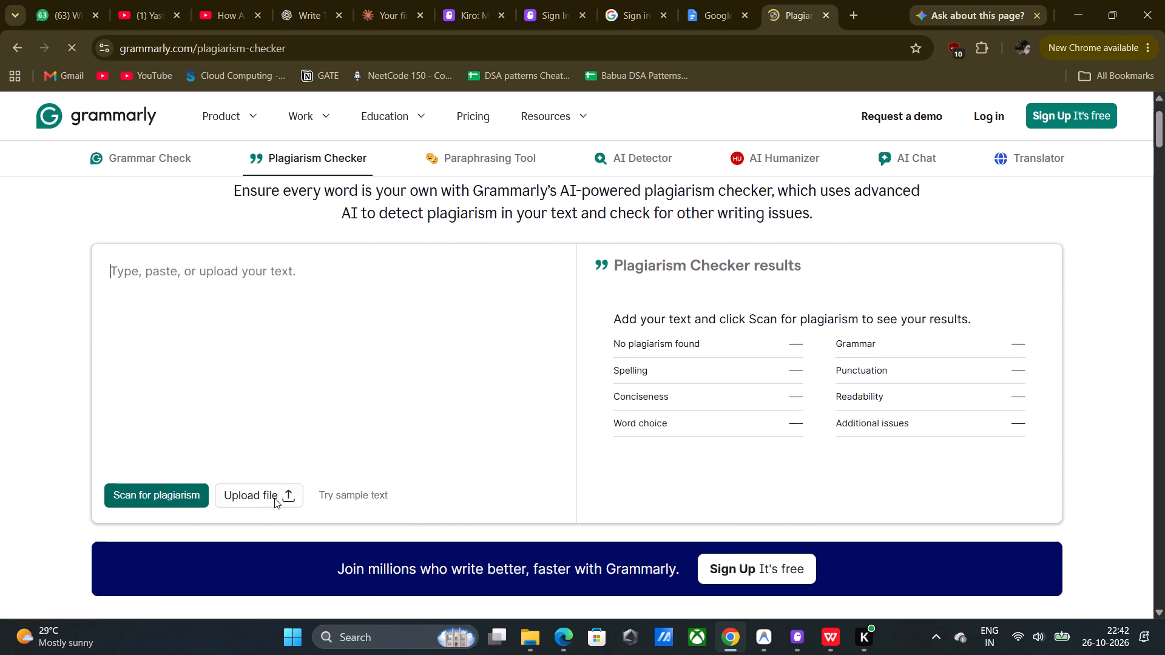
click(275, 498)
scroll(261, 448, down, 2)
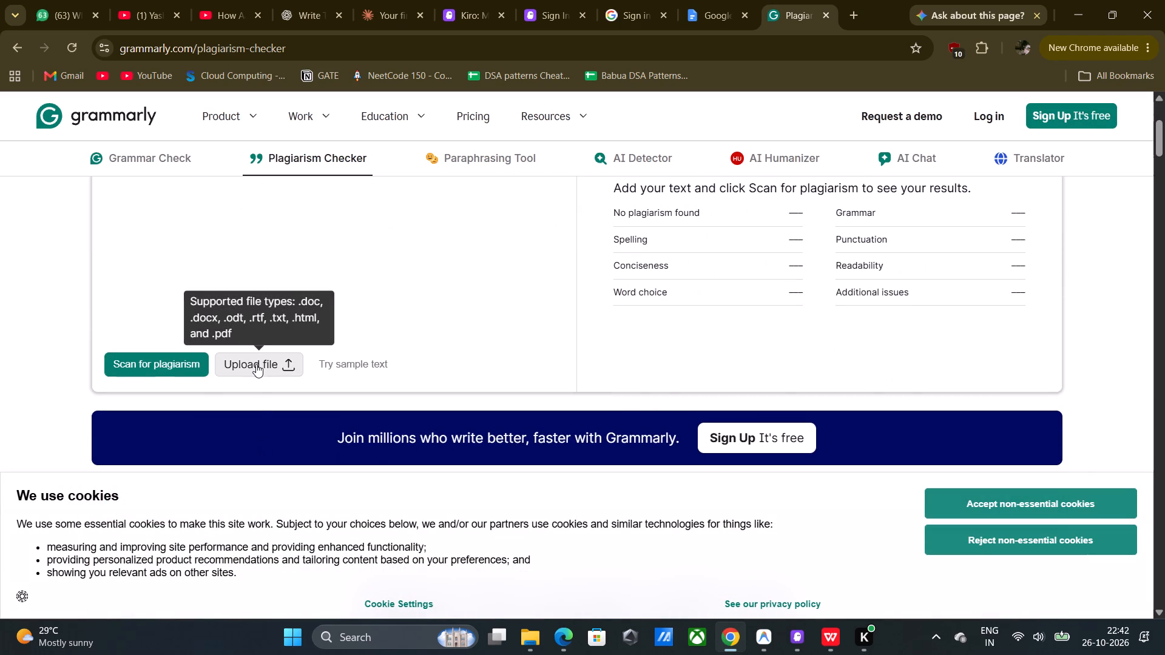
click(256, 364)
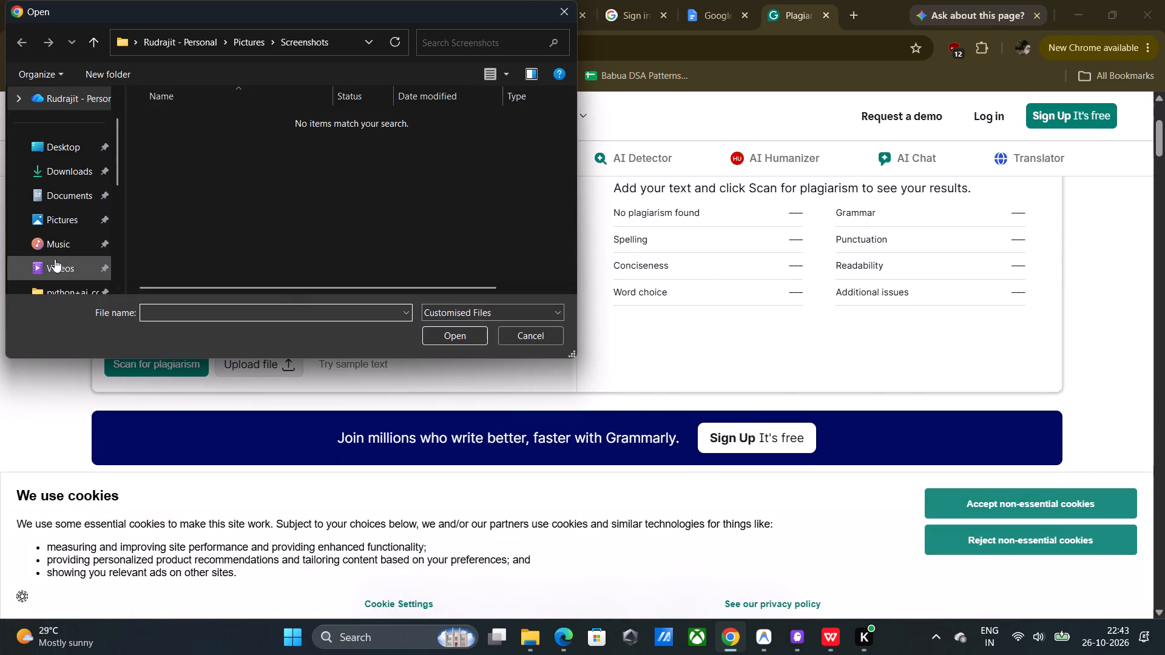
scroll(53, 259, down, 1)
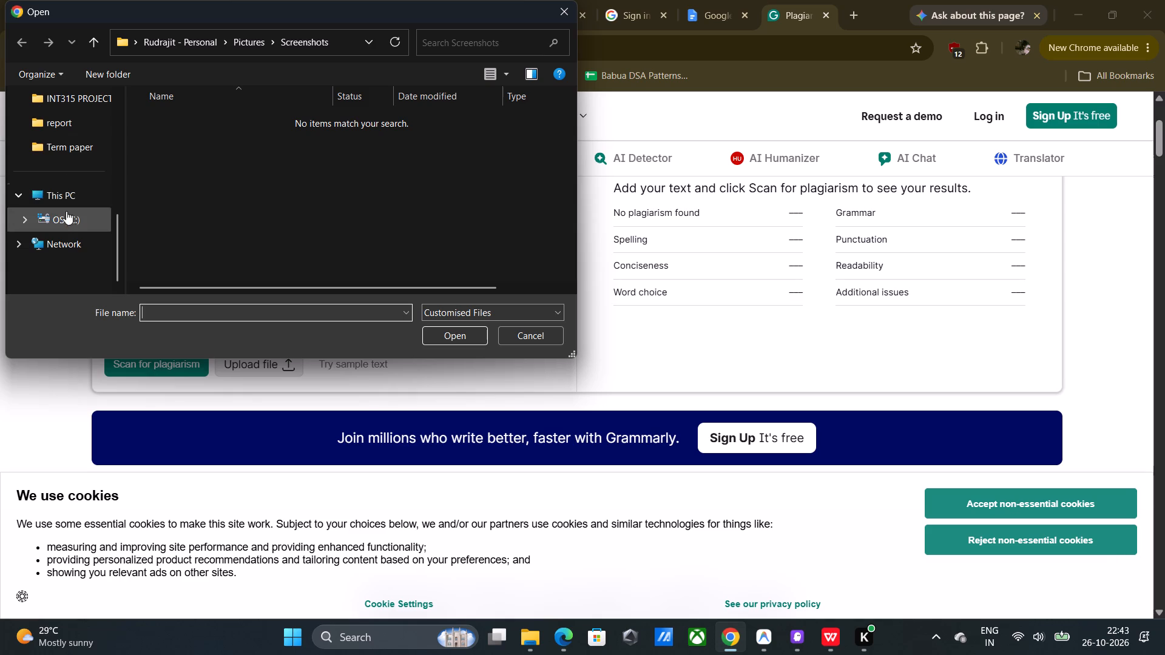
click(69, 223)
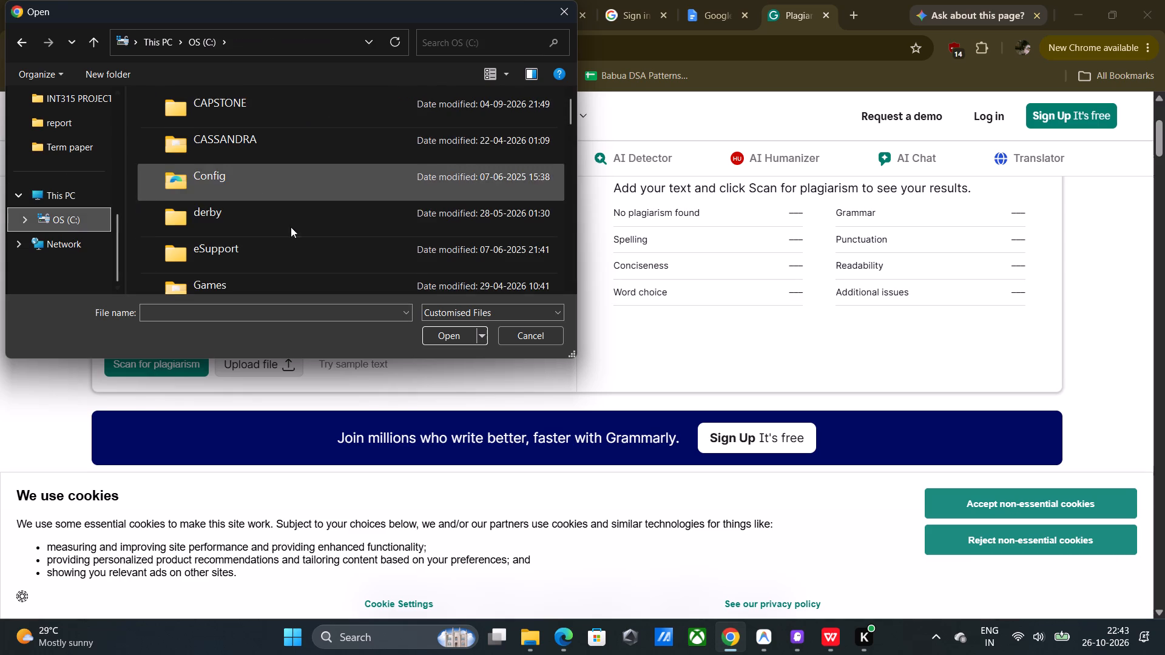
scroll(291, 227, down, 4)
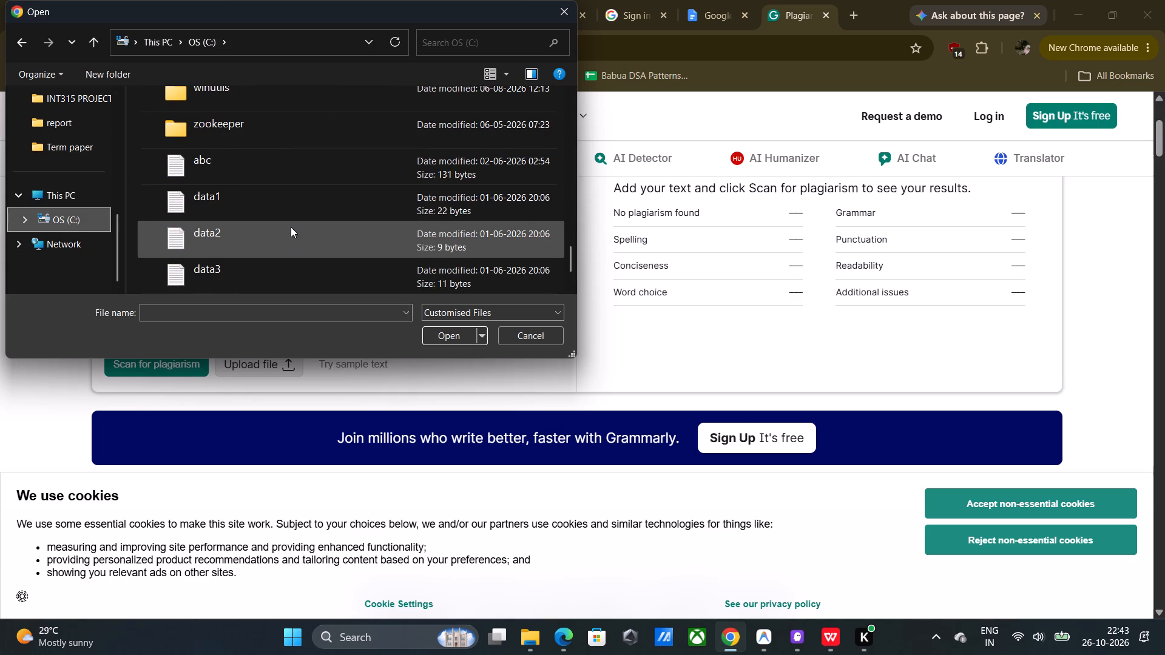
scroll(274, 166, up, 1)
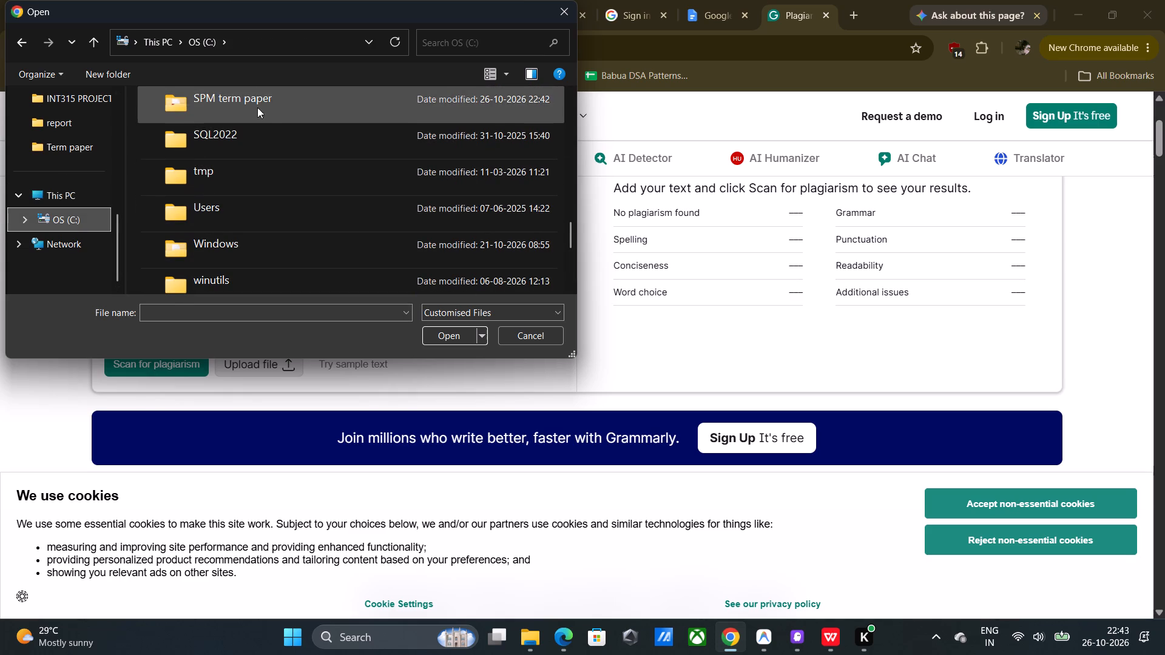
double_click(256, 100)
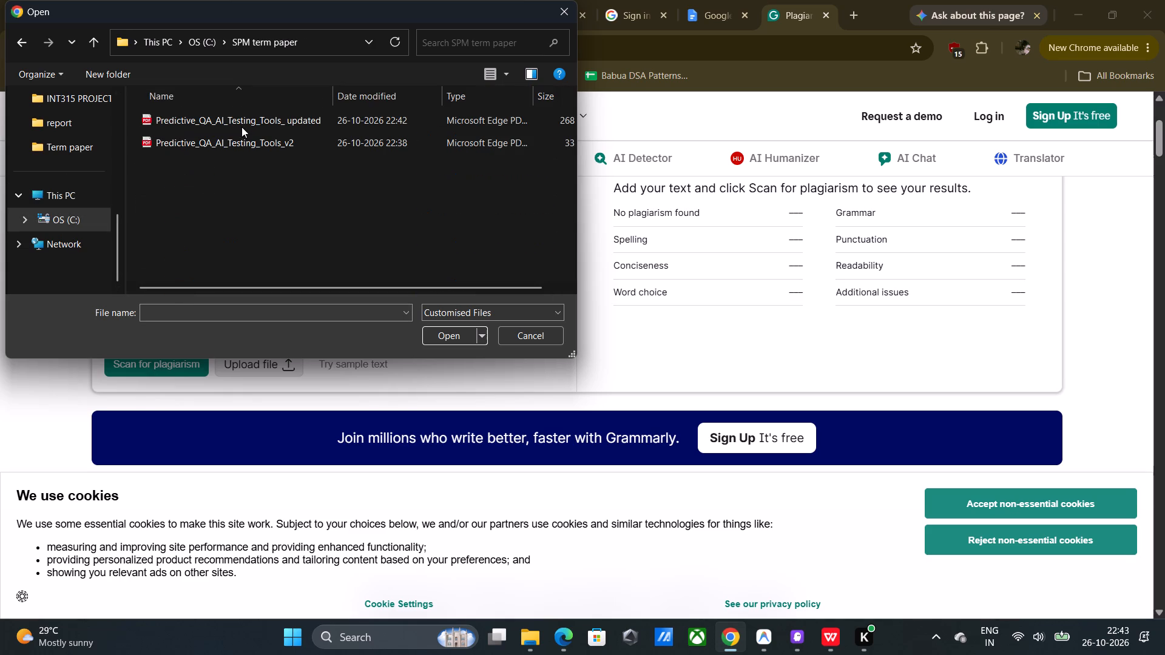
double_click(241, 124)
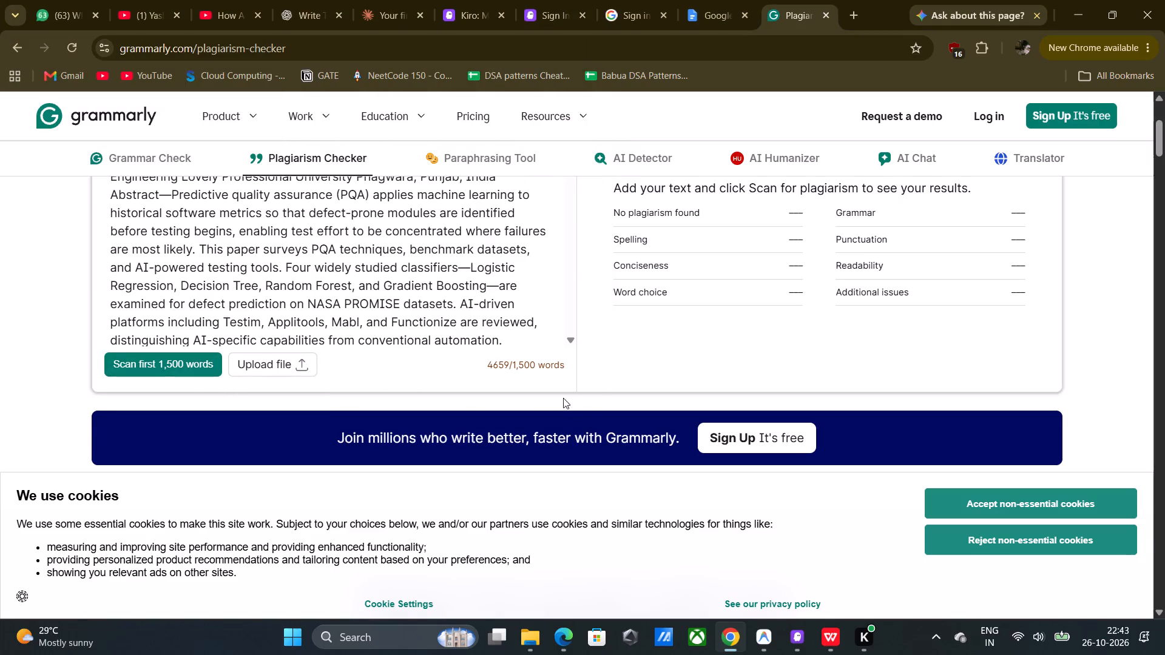
Run the plagiarism scan on the first 1,500 words of the uploaded term paper.
scroll(598, 381, up, 4)
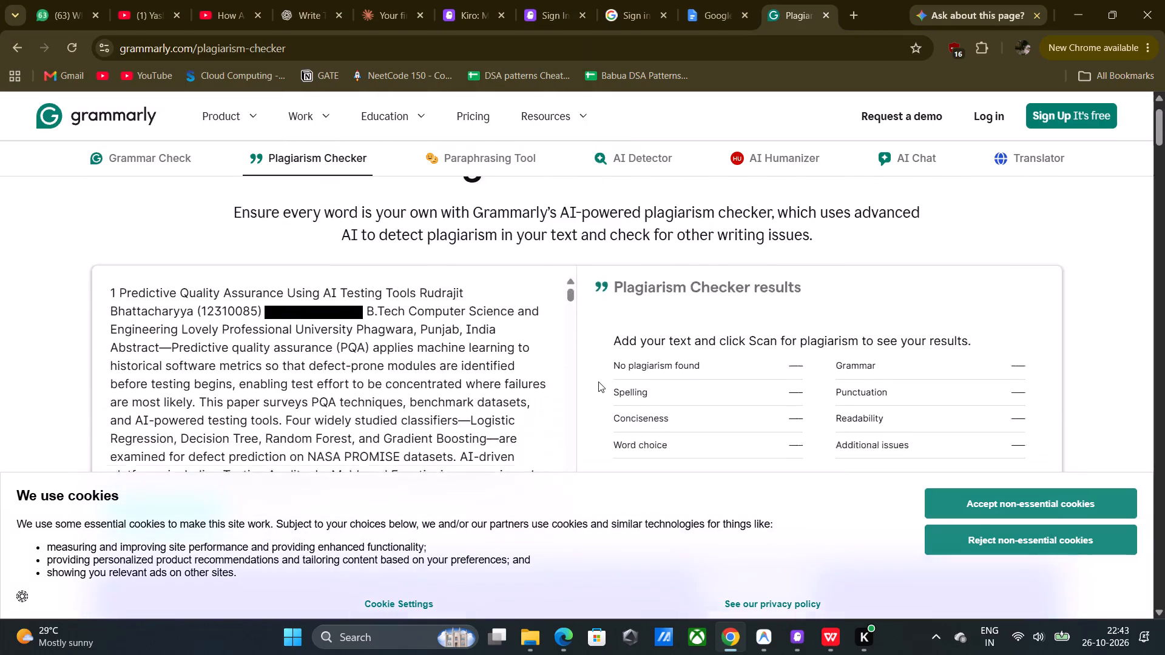
scroll(598, 381, up, 1)
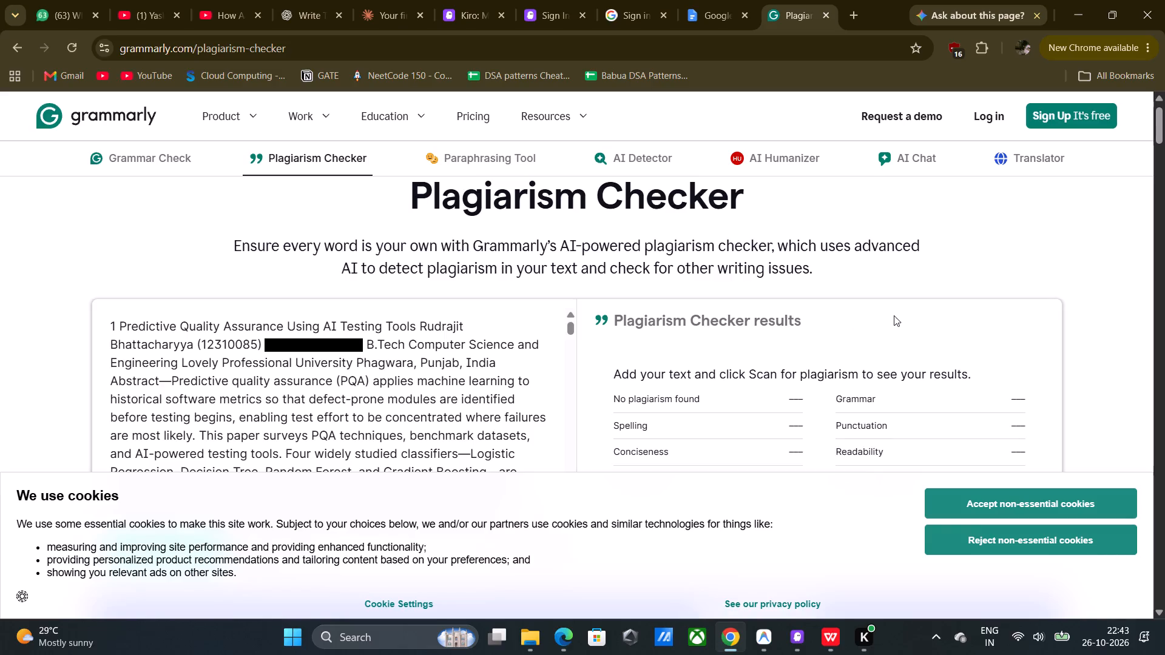
scroll(894, 315, down, 2)
scroll(589, 412, down, 1)
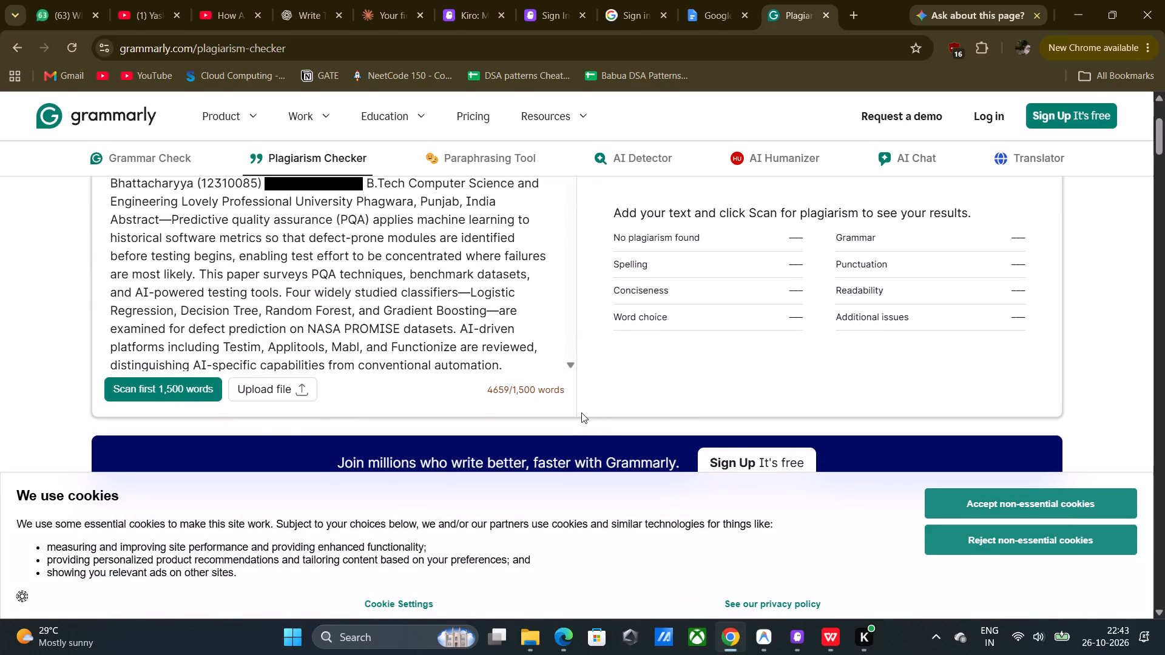
click(161, 391)
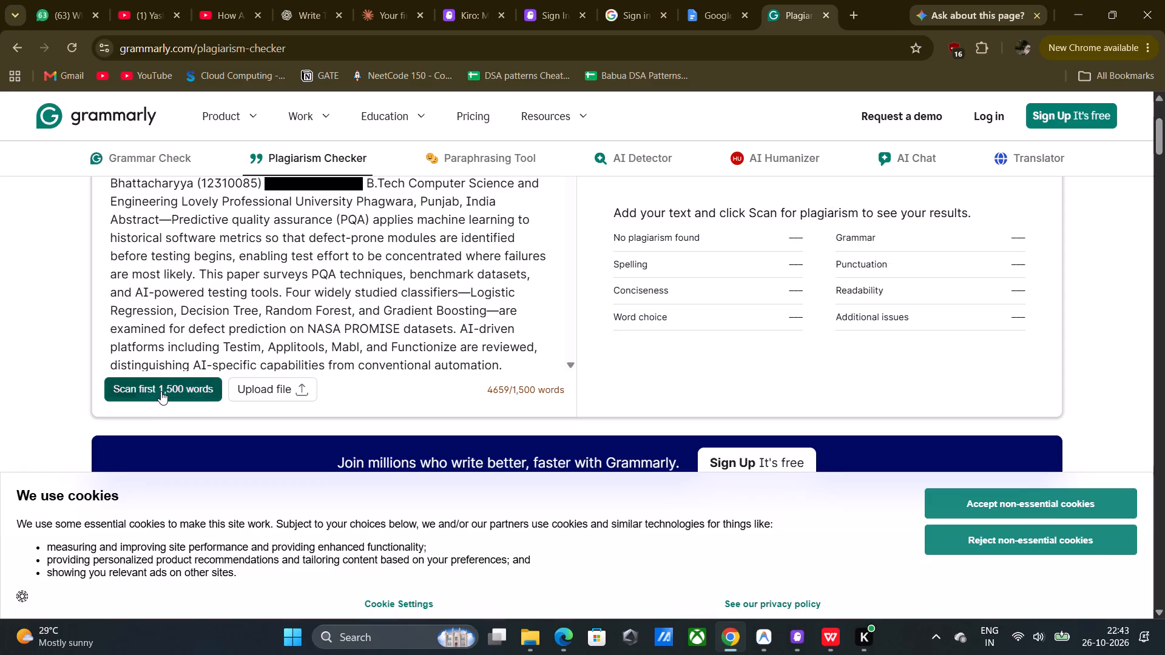
Accept the non-essential cookies and review the plagiarism and writing-issue results for the term paper.
scroll(643, 334, up, 2)
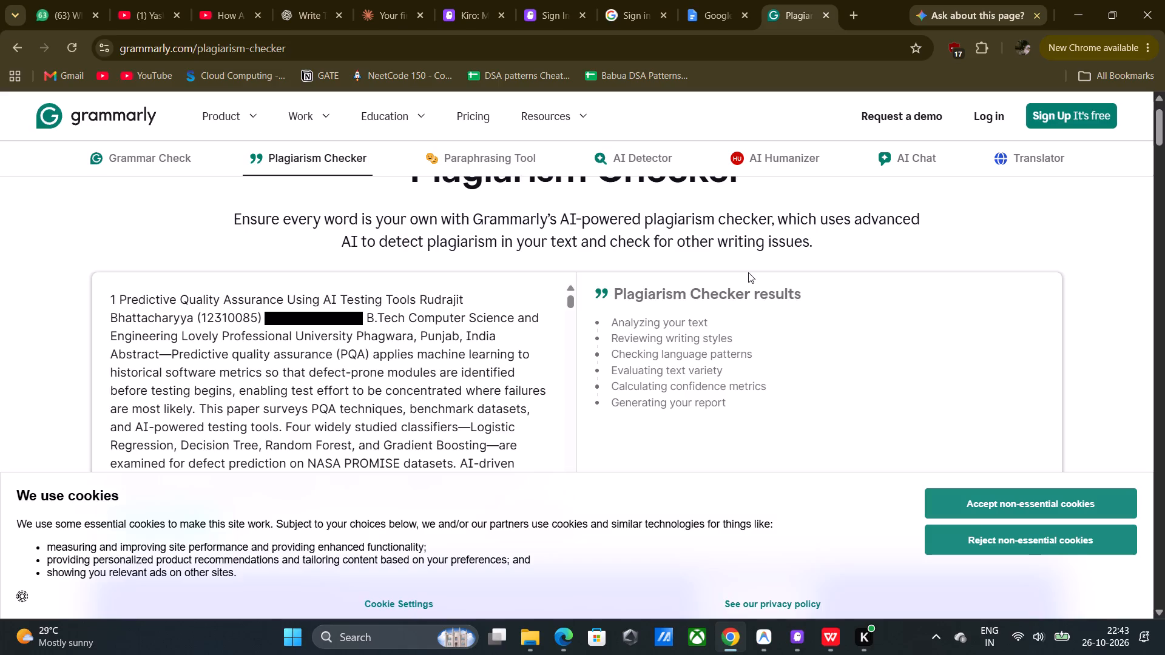
click(1016, 506)
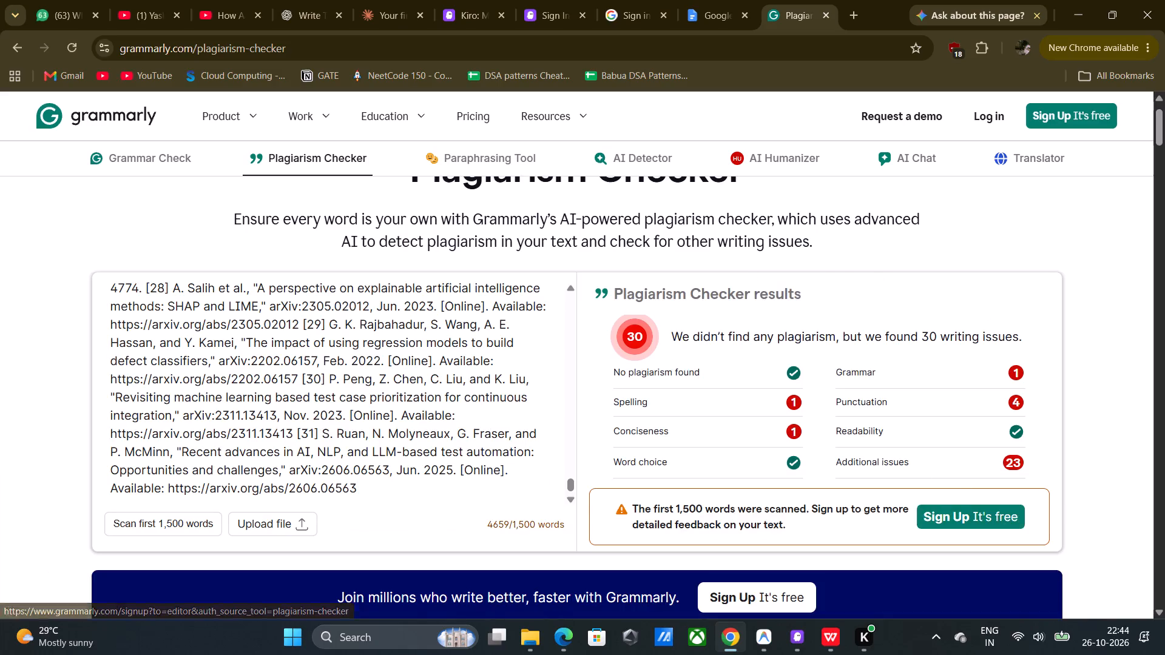
scroll(851, 460, down, 2)
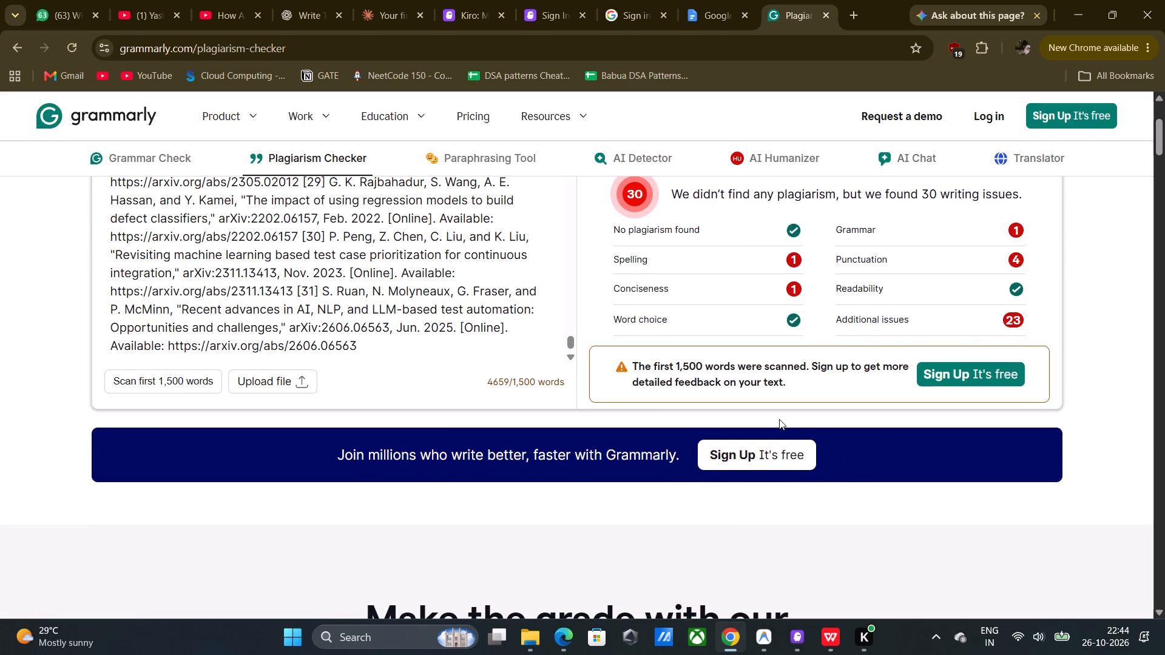
scroll(779, 419, up, 4)
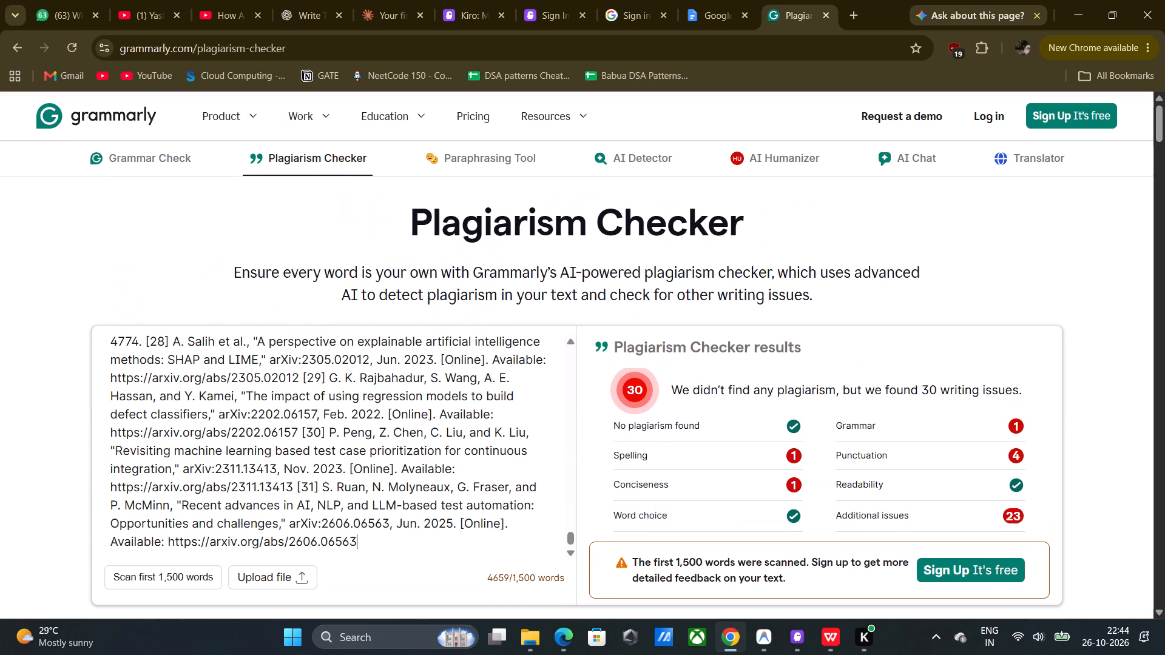
scroll(740, 355, down, 2)
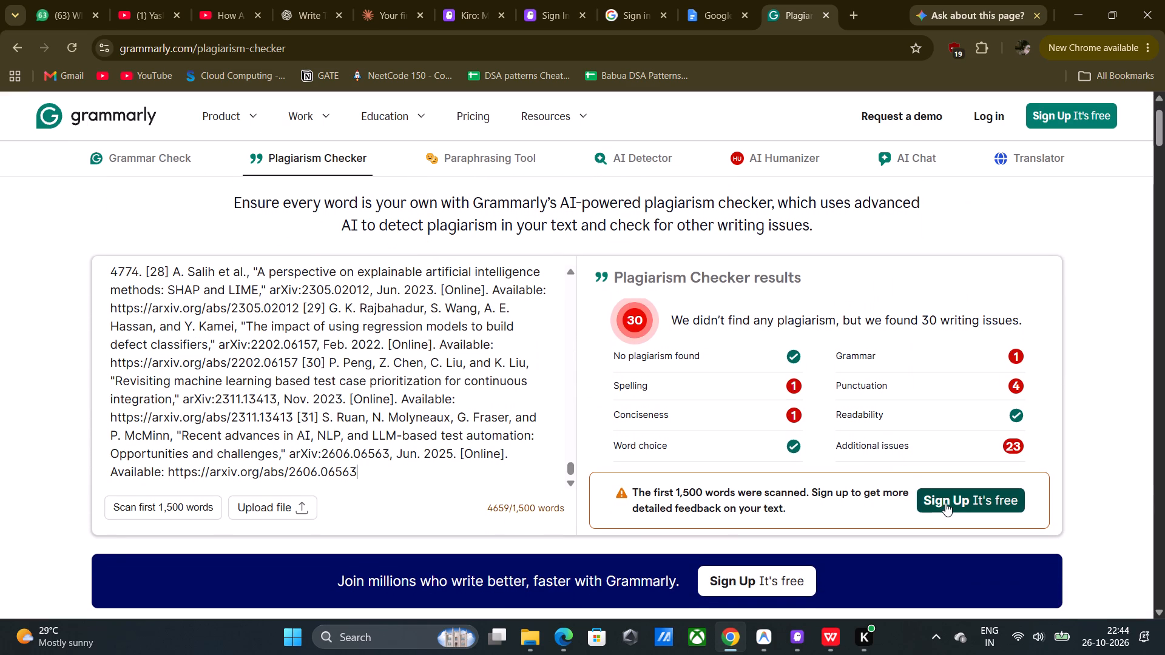
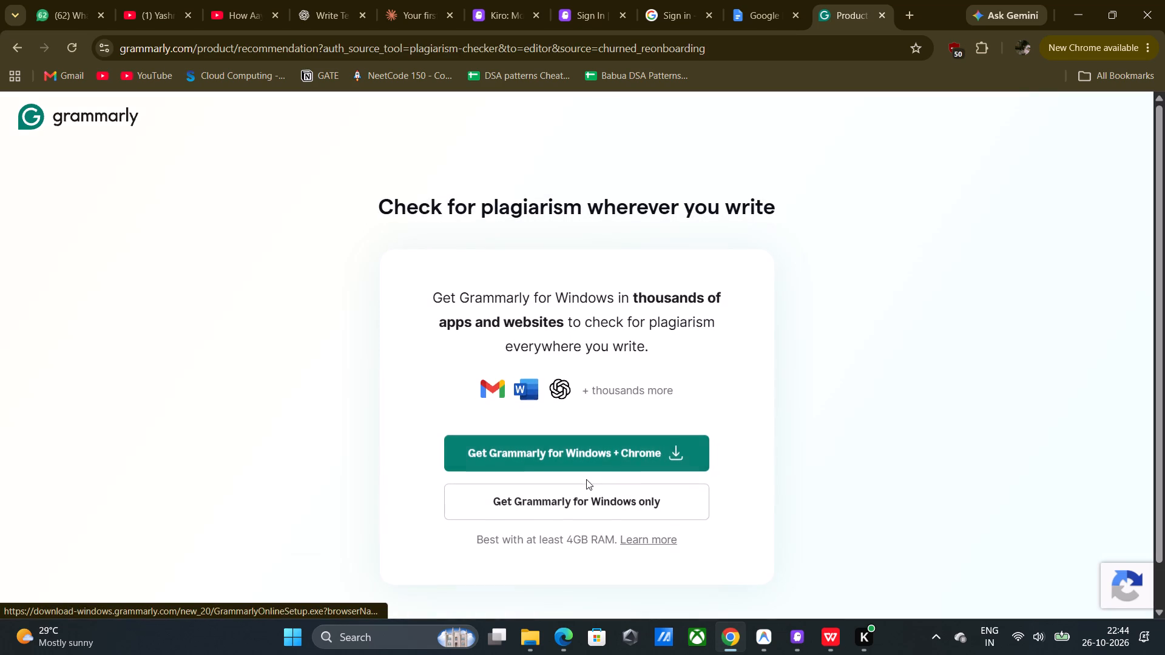
Download the Windows-only version of Grammarly and run its installer.
click(602, 504)
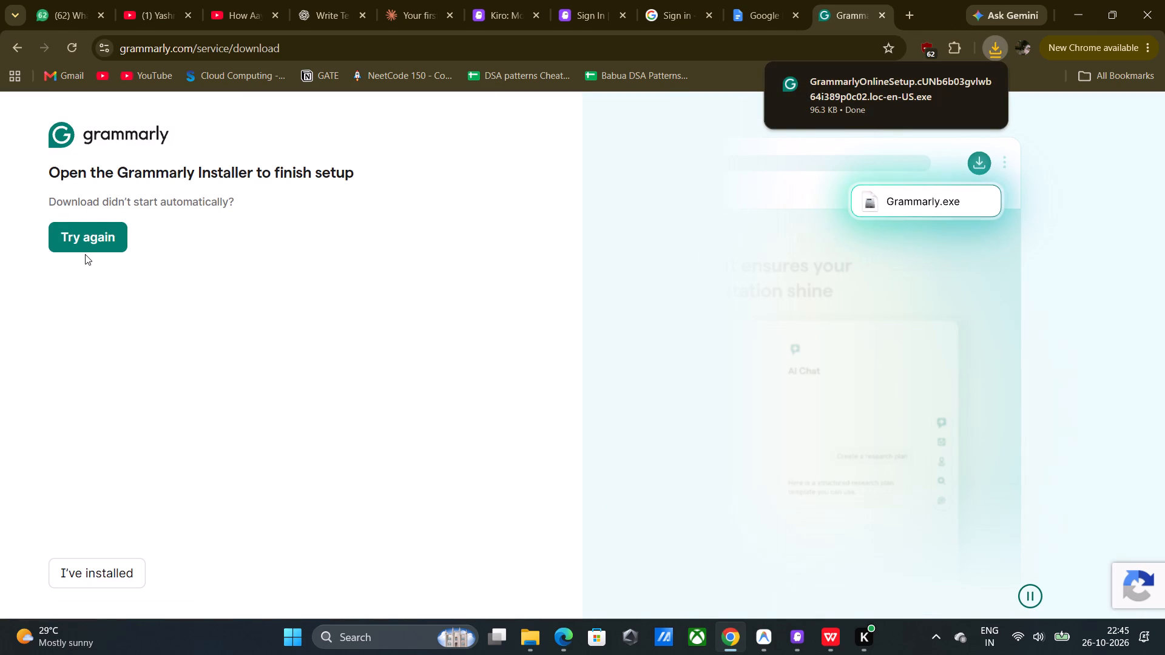
click(807, 96)
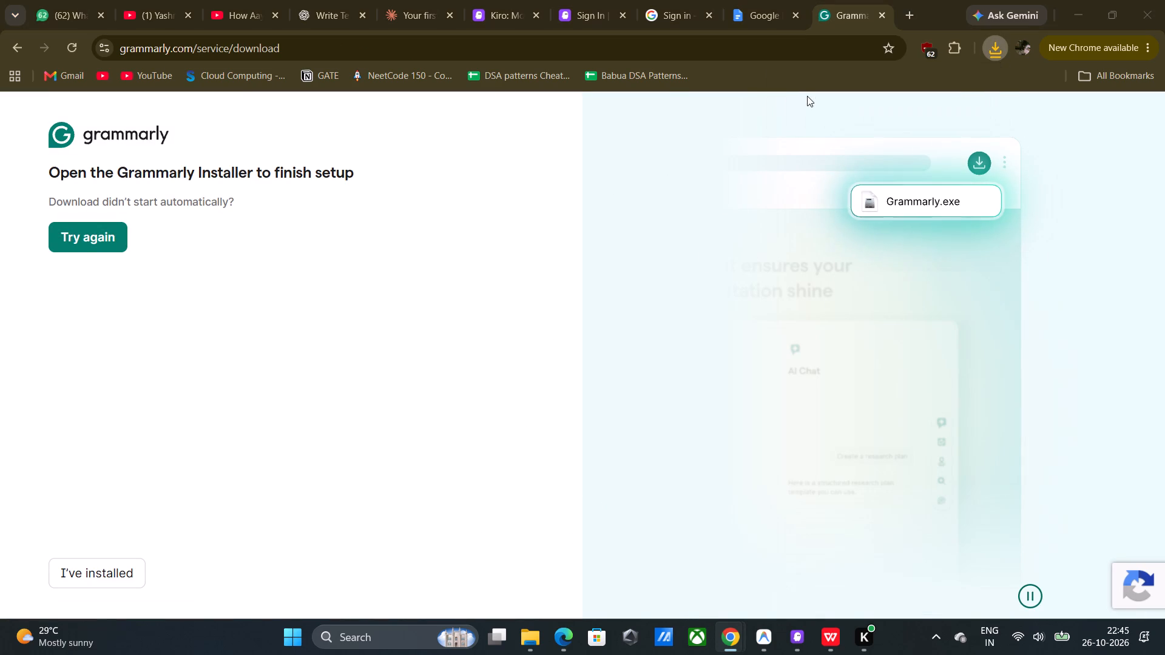
Confirm Grammarly as installed to continue to the online editor, and choose classic docs over the new writing experience.
click(78, 574)
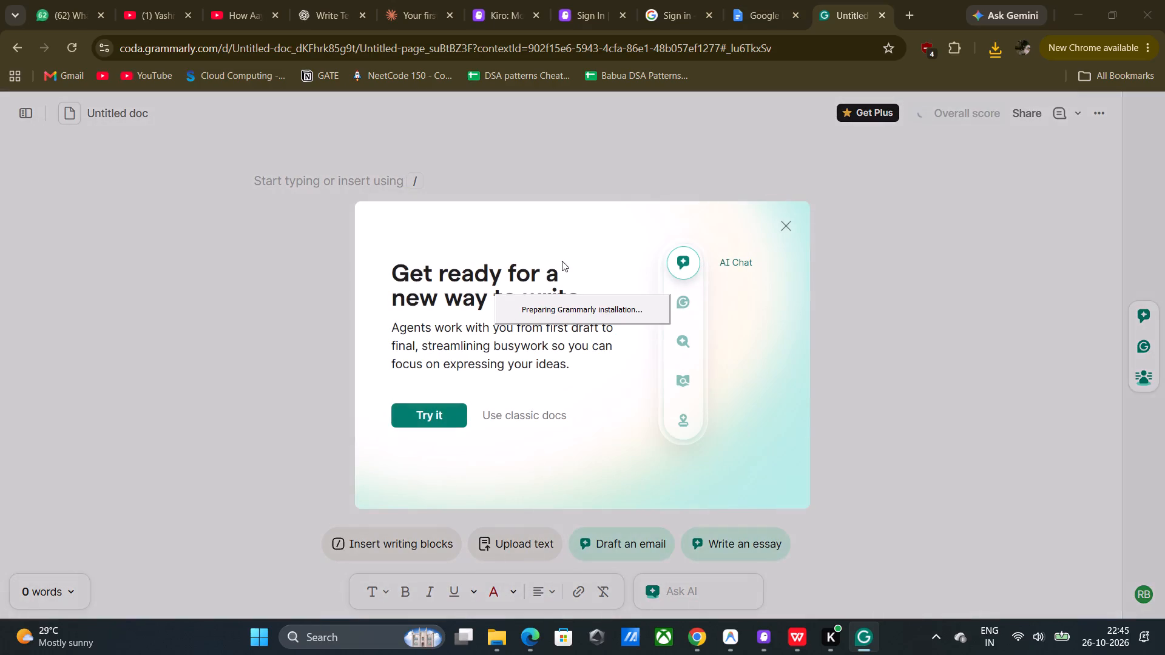
click(528, 414)
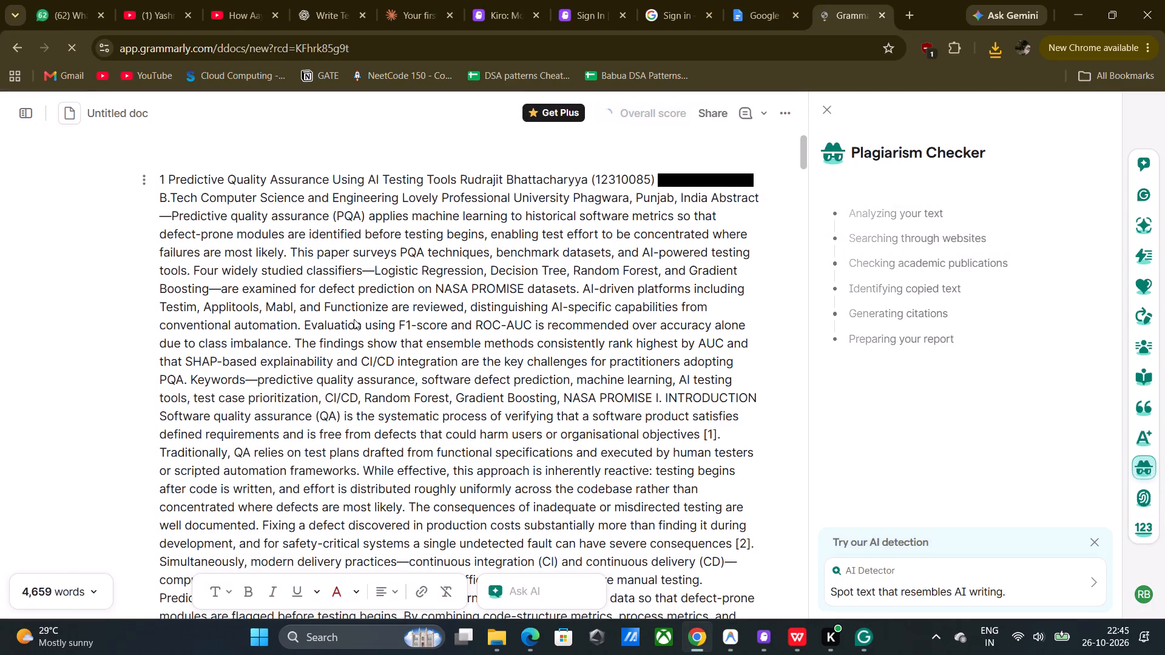
scroll(436, 405, down, 1)
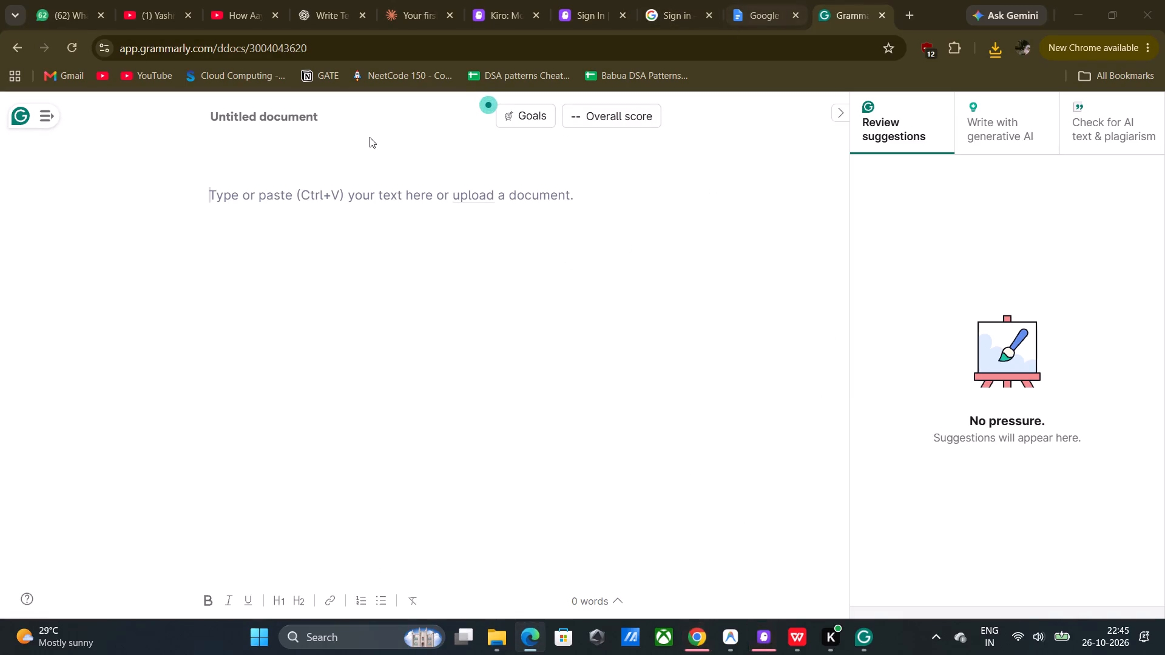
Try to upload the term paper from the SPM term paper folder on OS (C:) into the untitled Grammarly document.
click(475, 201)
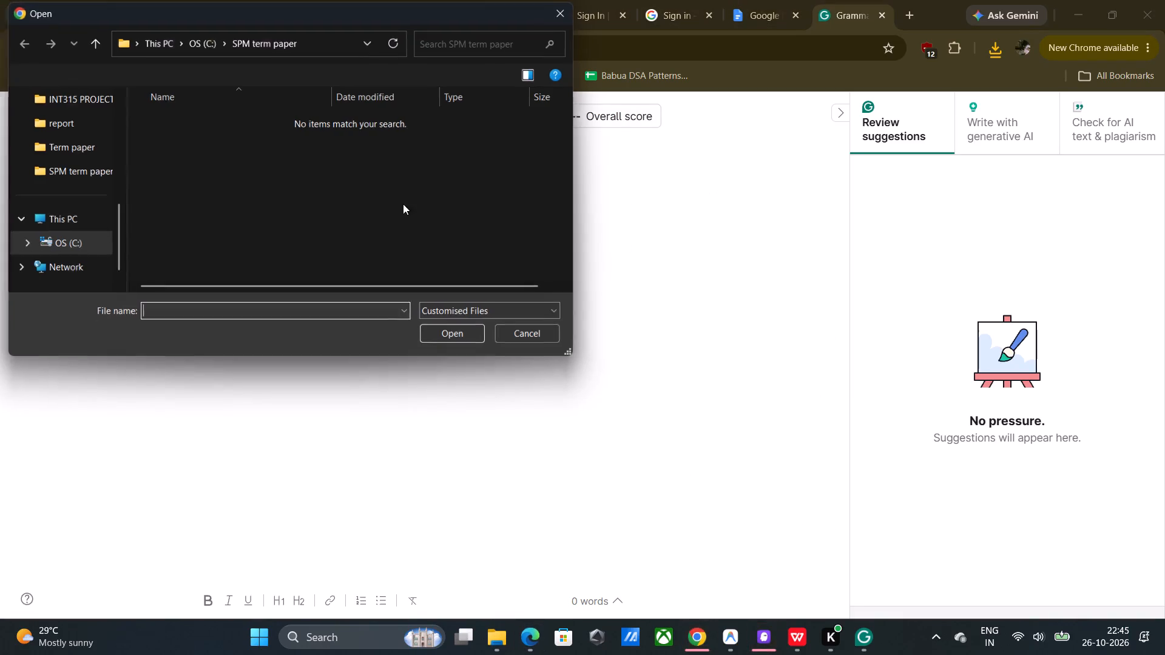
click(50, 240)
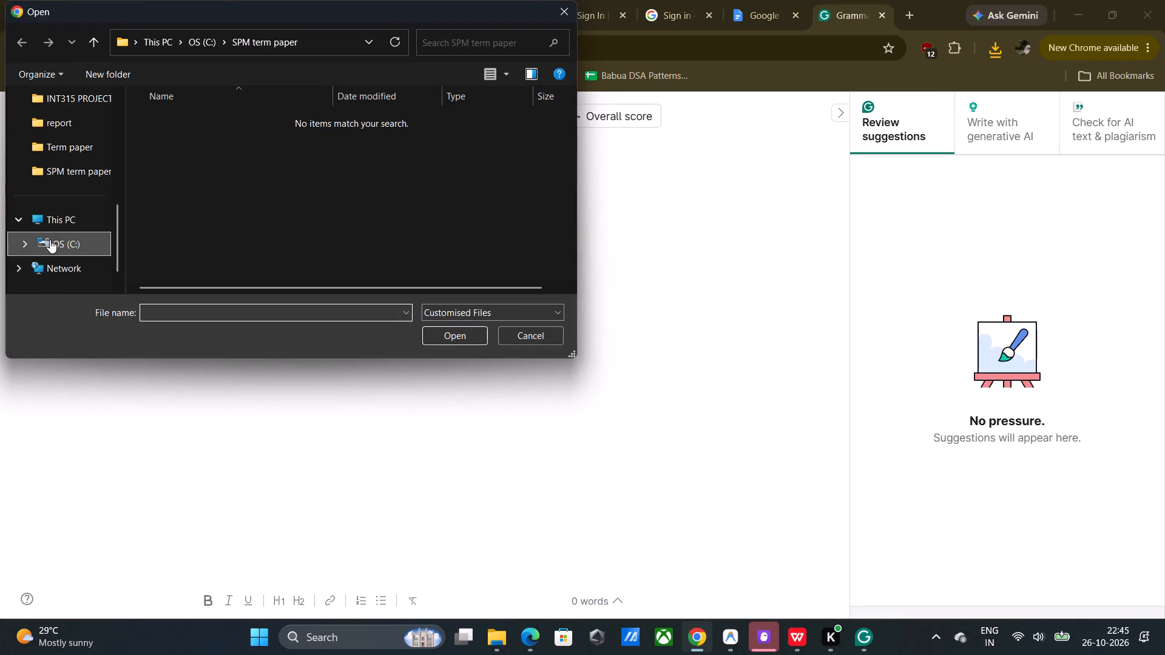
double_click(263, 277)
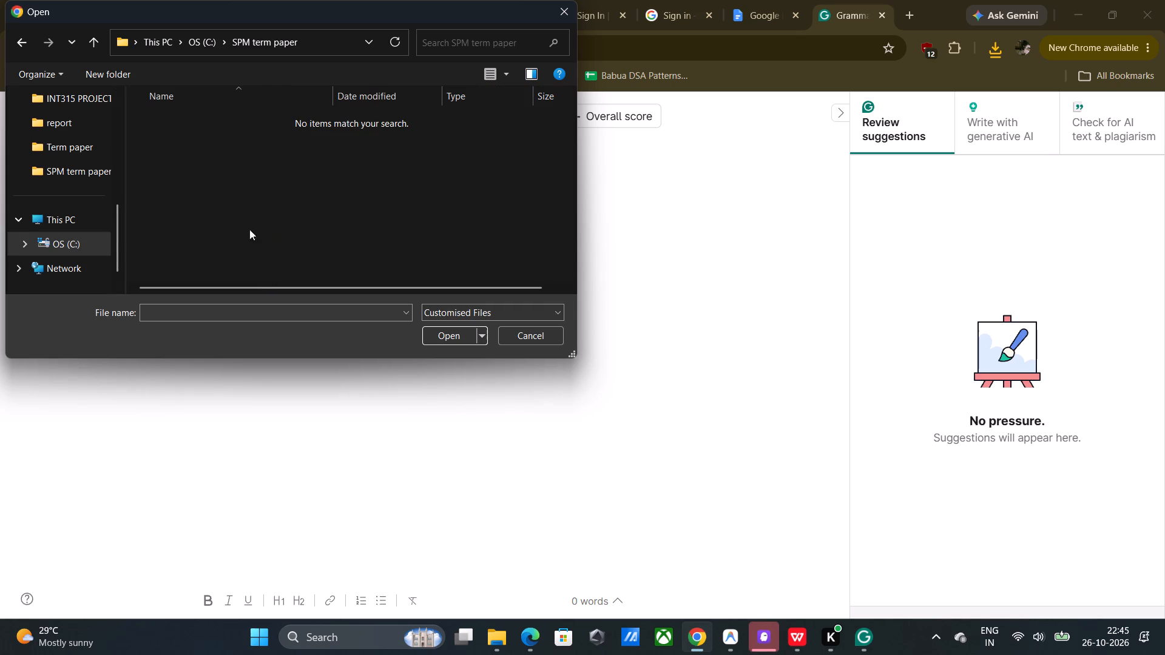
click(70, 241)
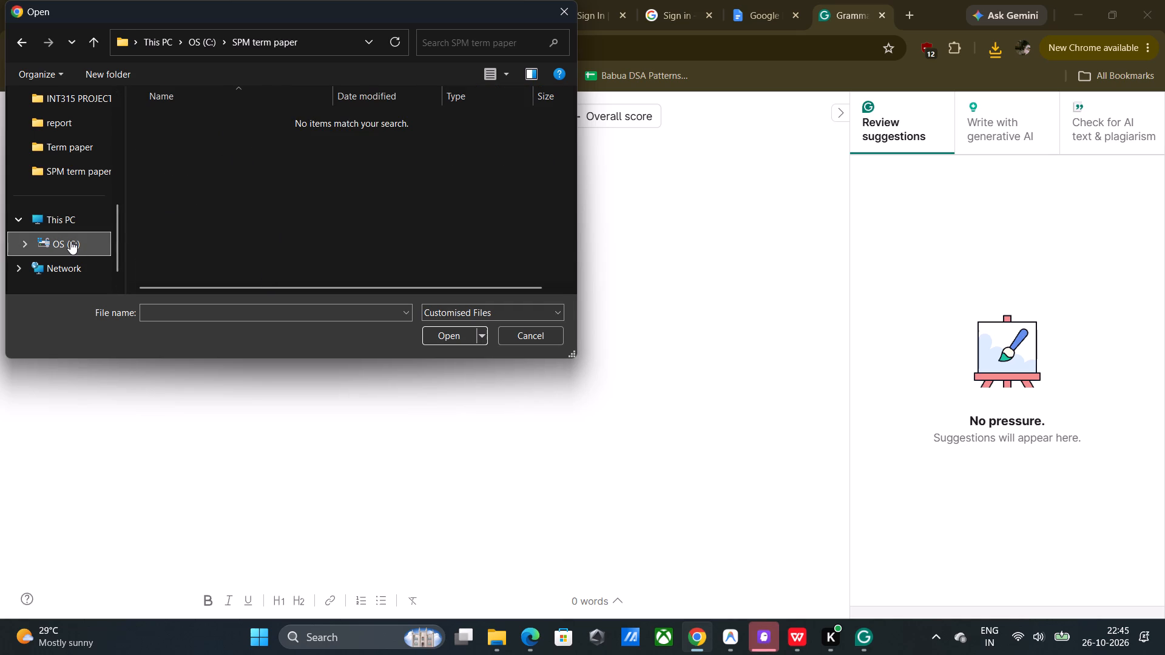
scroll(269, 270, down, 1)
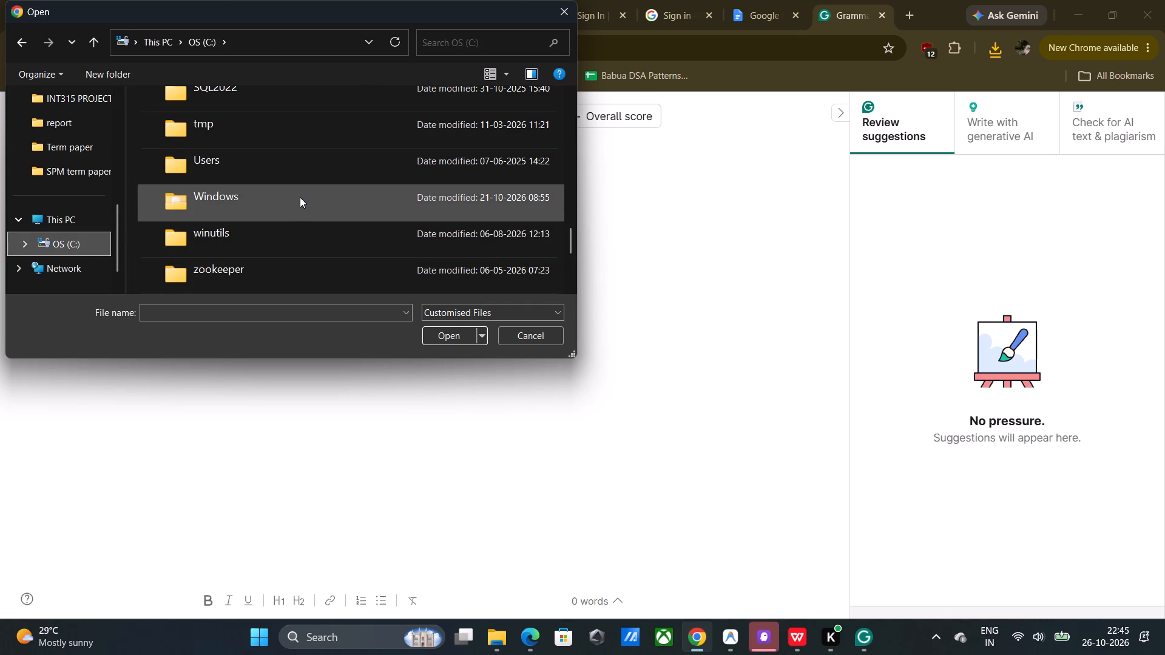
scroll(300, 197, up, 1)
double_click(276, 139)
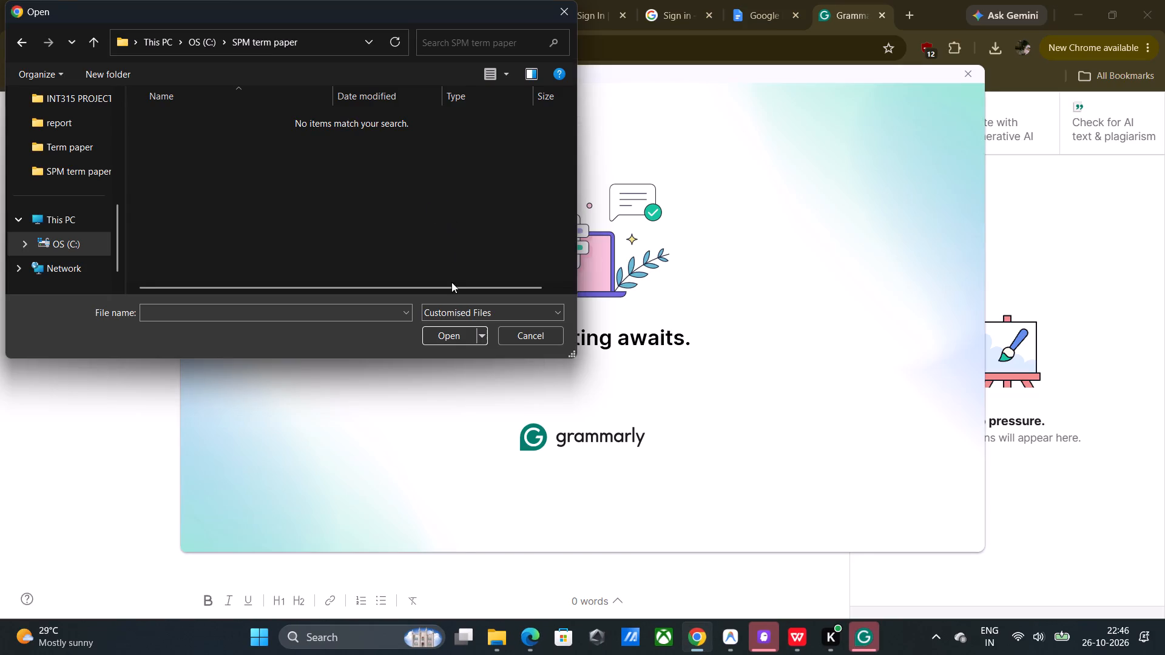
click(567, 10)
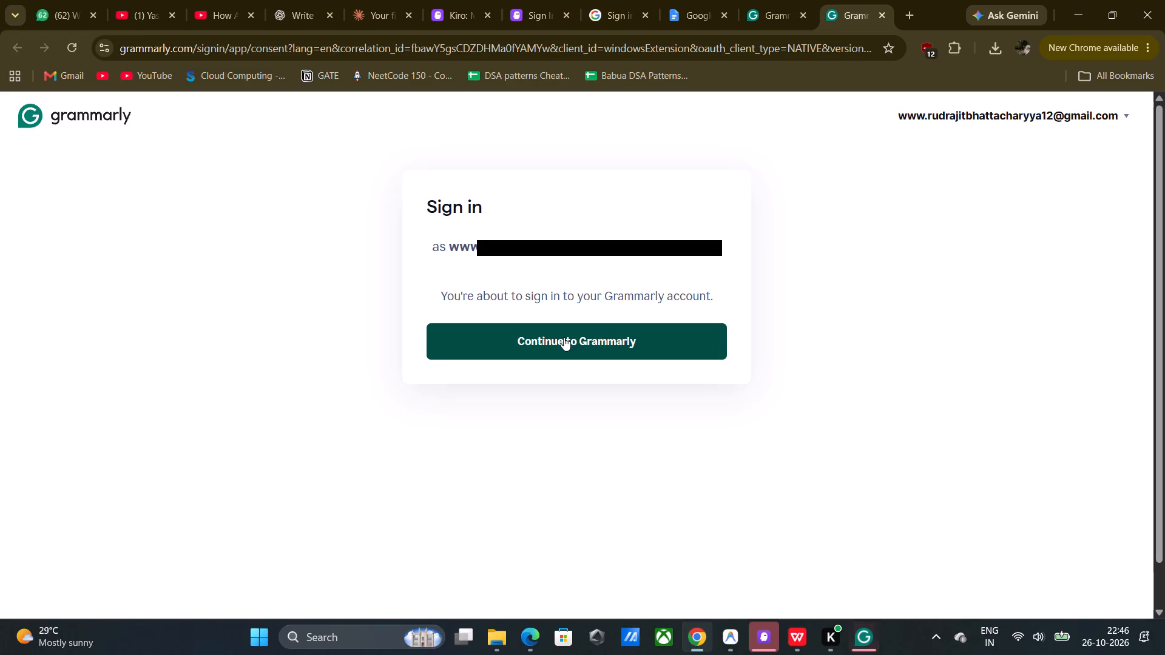
Sign in to Grammarly for Windows with the account already shown in the browser.
click(564, 337)
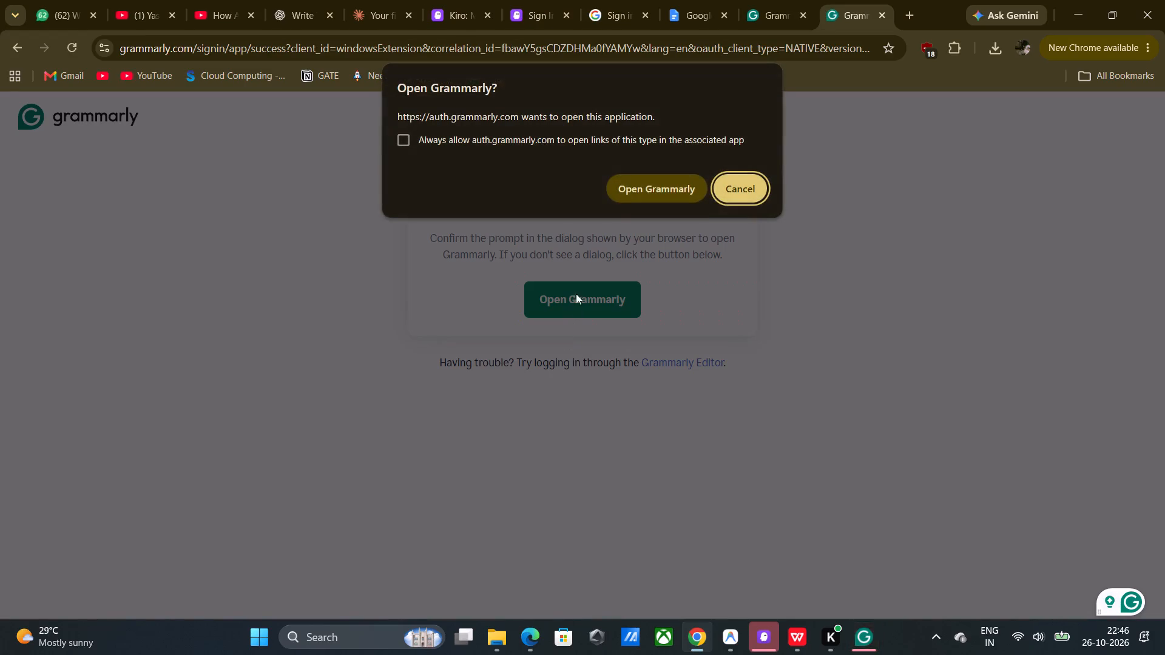
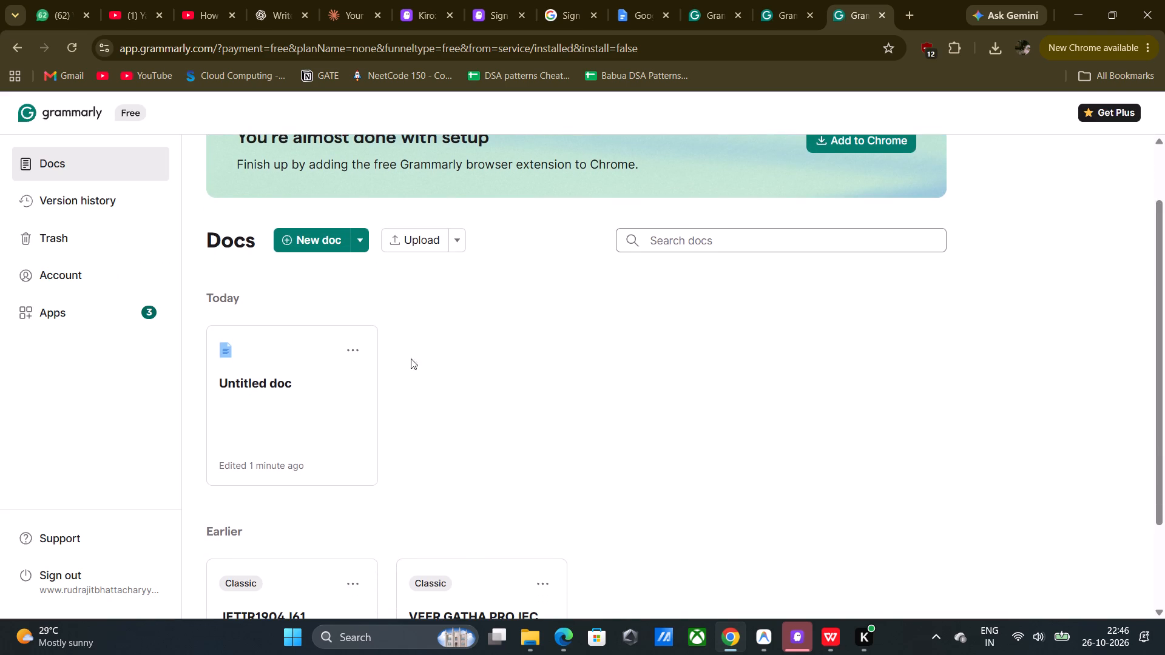
Open today's untitled document from the Grammarly docs list and look through its insert and line options.
click(256, 381)
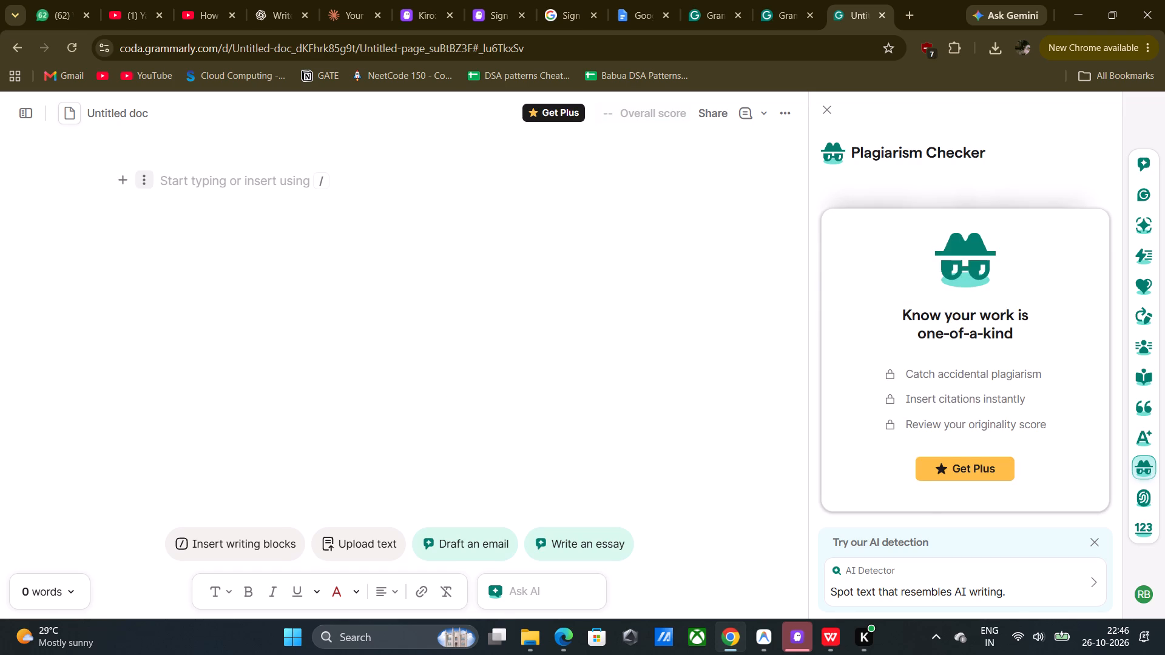
click(127, 184)
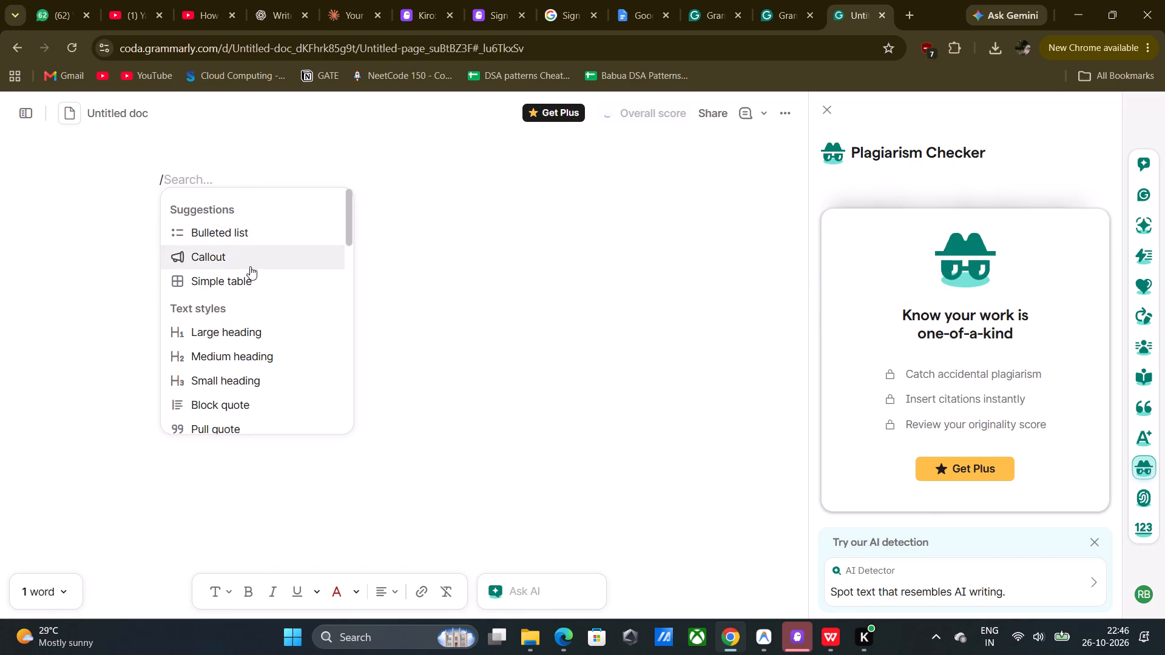
click(435, 260)
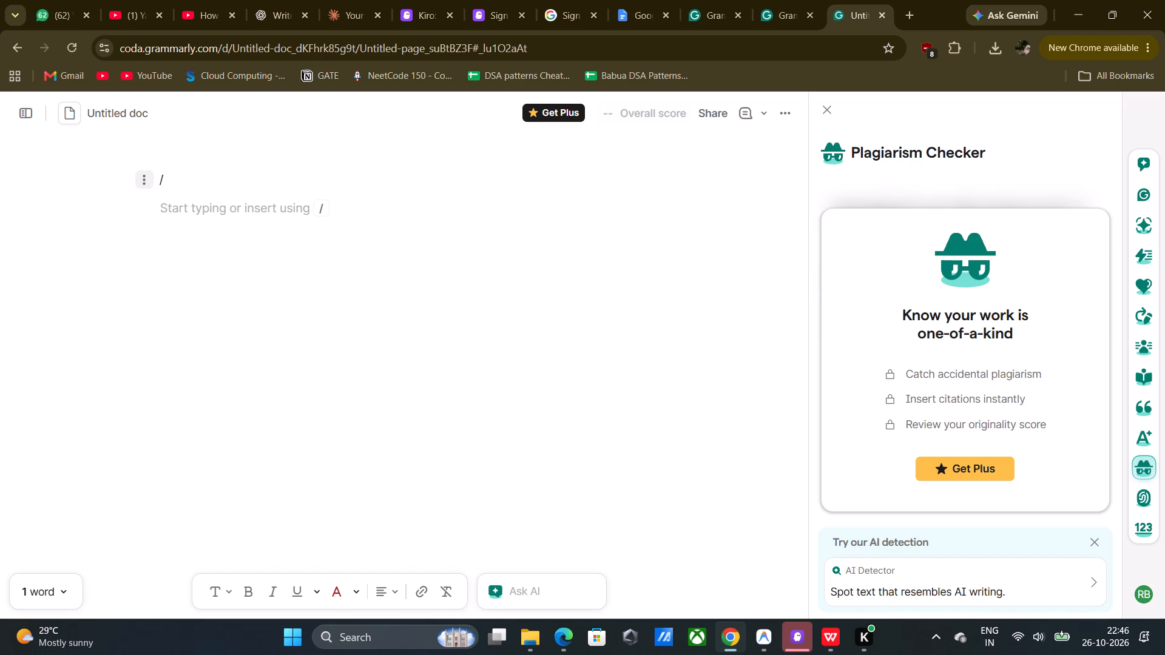
click(144, 181)
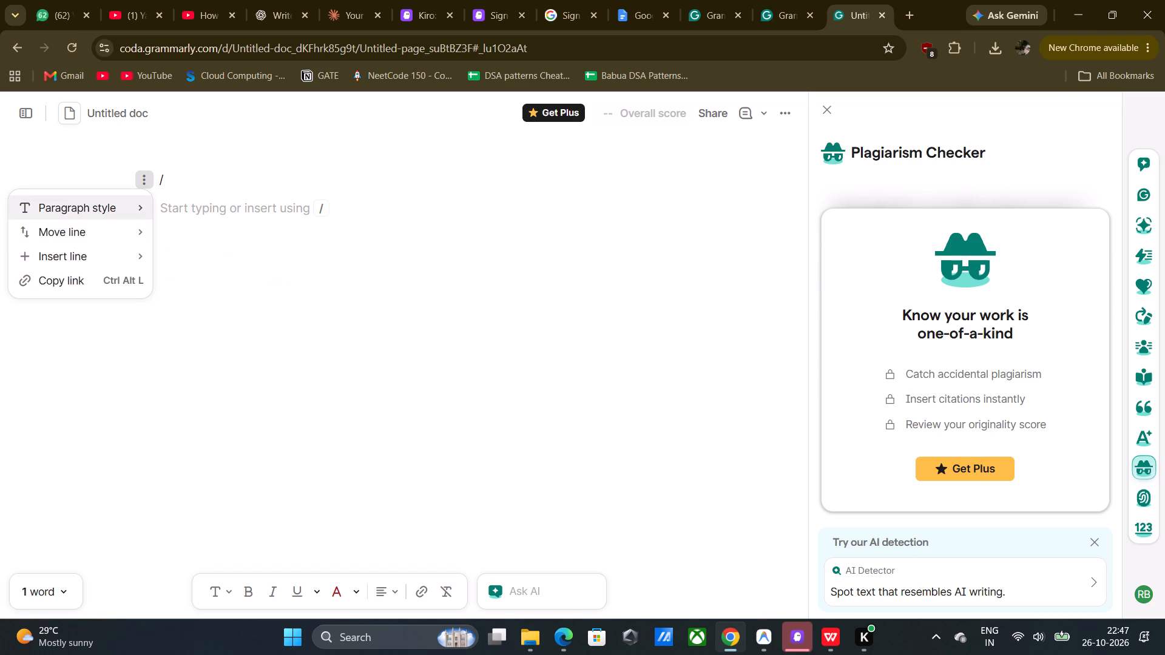
click(319, 275)
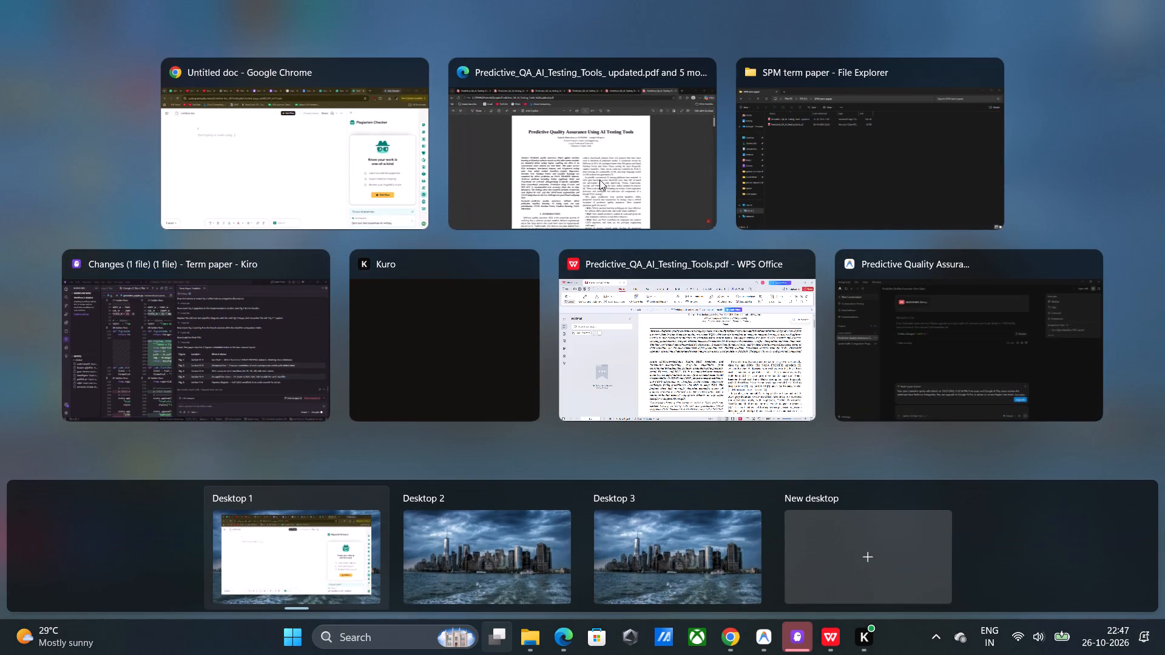
Switch to the updated Predictive QA PDF in Edge and copy its whole text, from the title through reference [31].
click(655, 169)
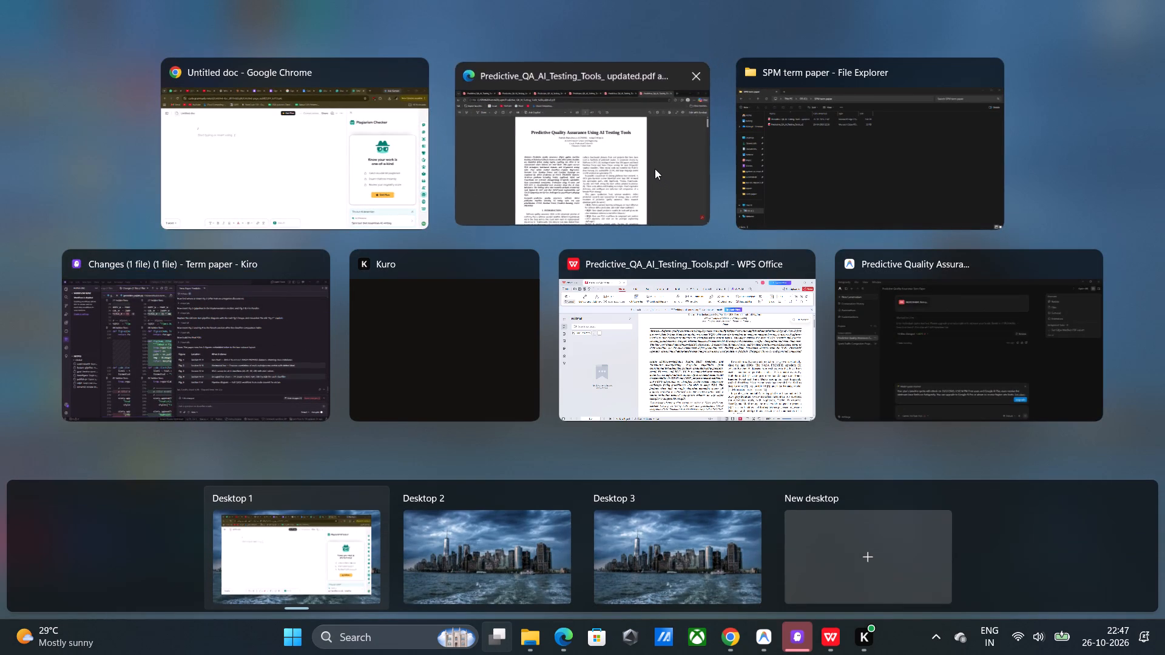
drag(345, 186, 348, 189)
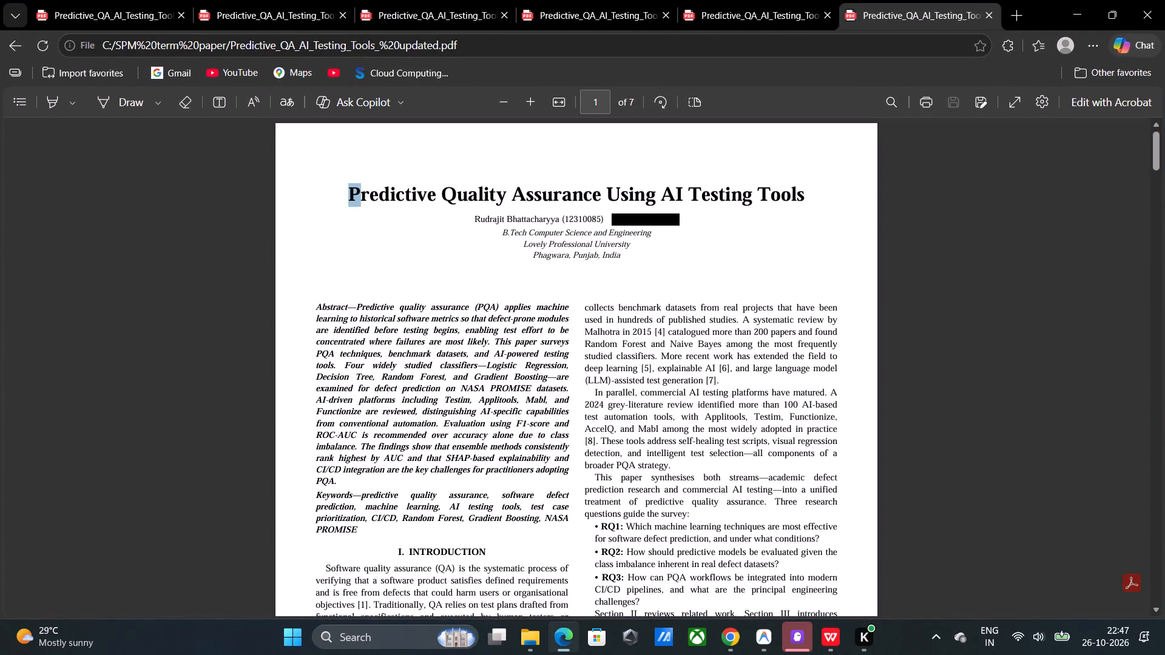
drag(348, 189, 732, 632)
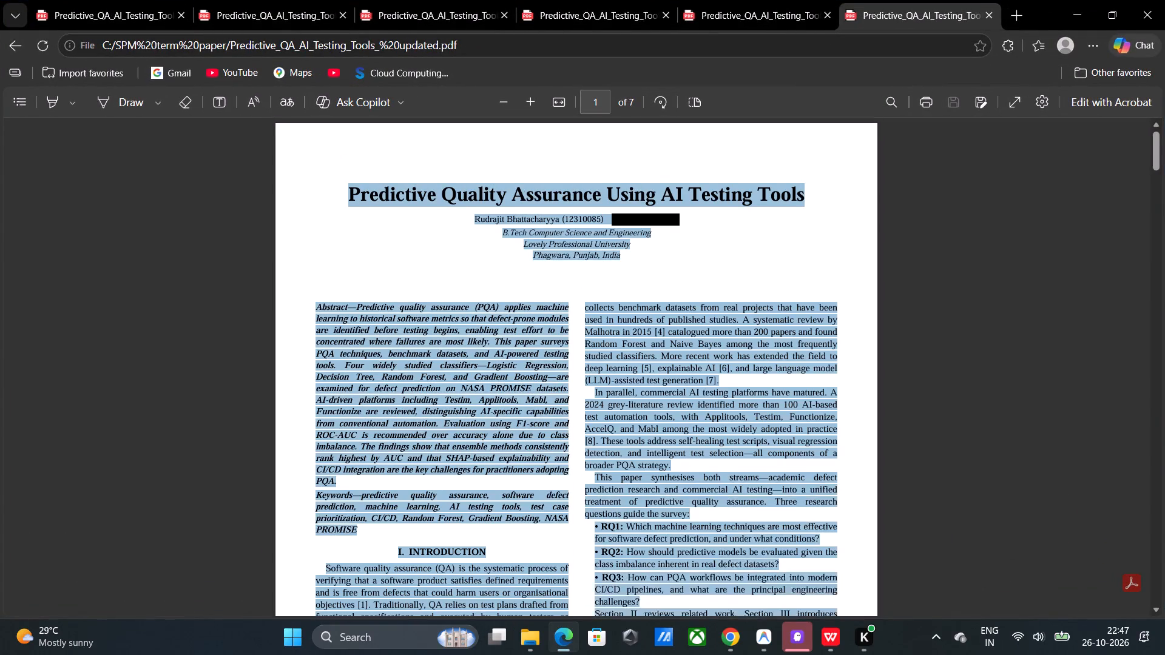
drag(732, 632, 823, 537)
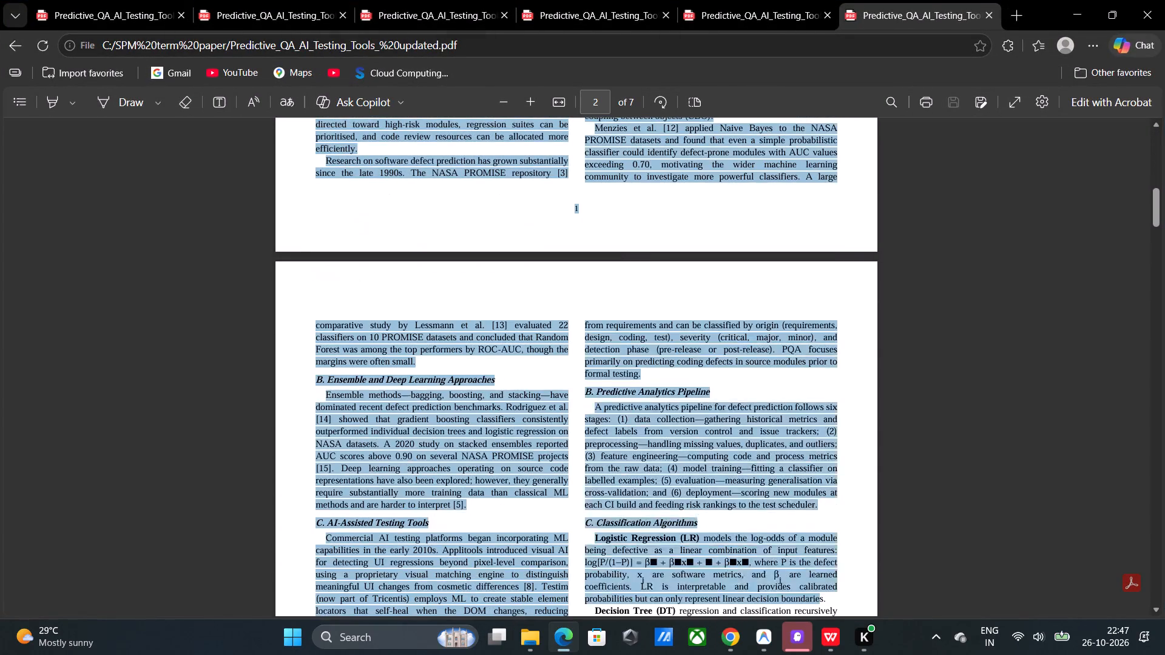
drag(823, 537, 842, 645)
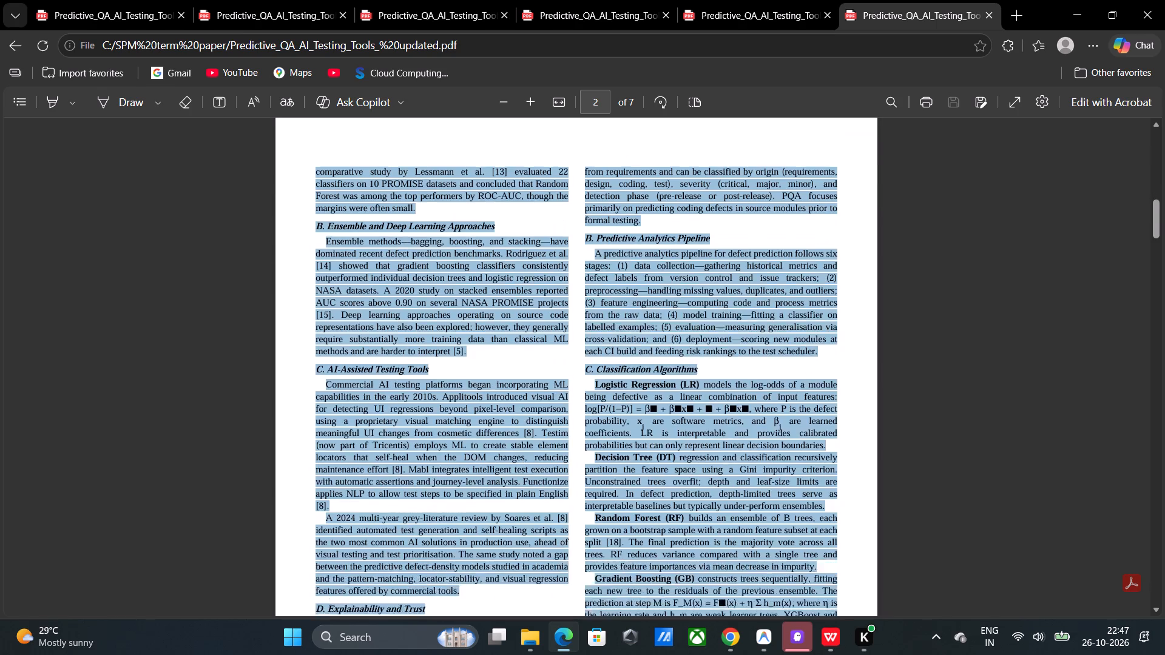
drag(842, 645, 839, 654)
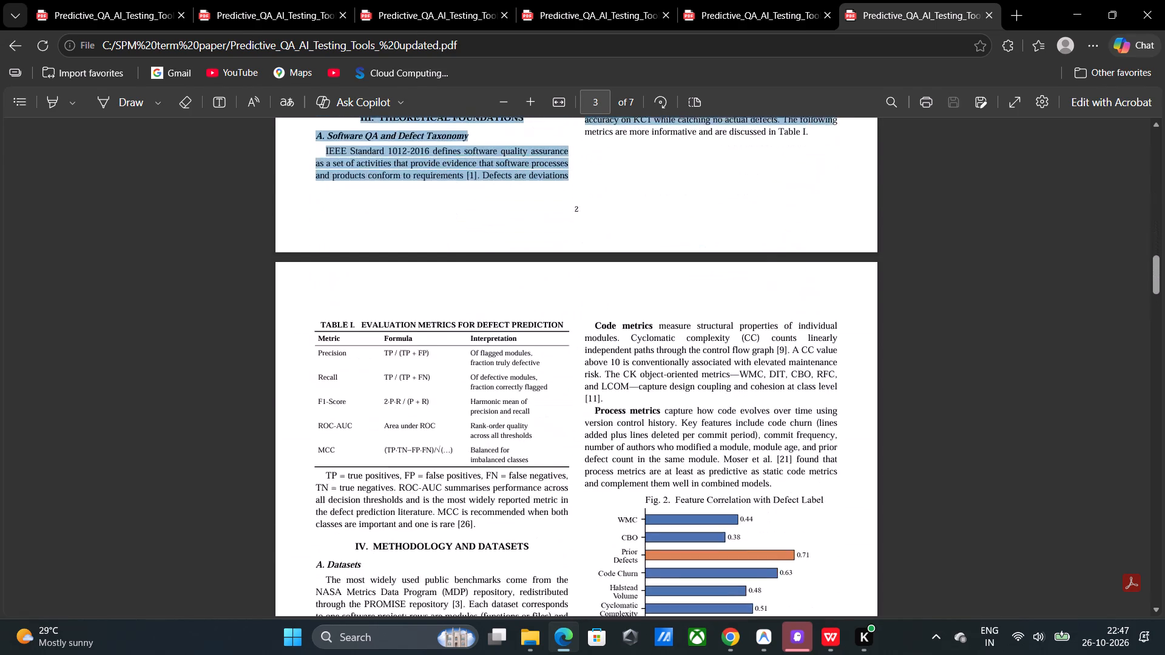
drag(839, 654, 782, 627)
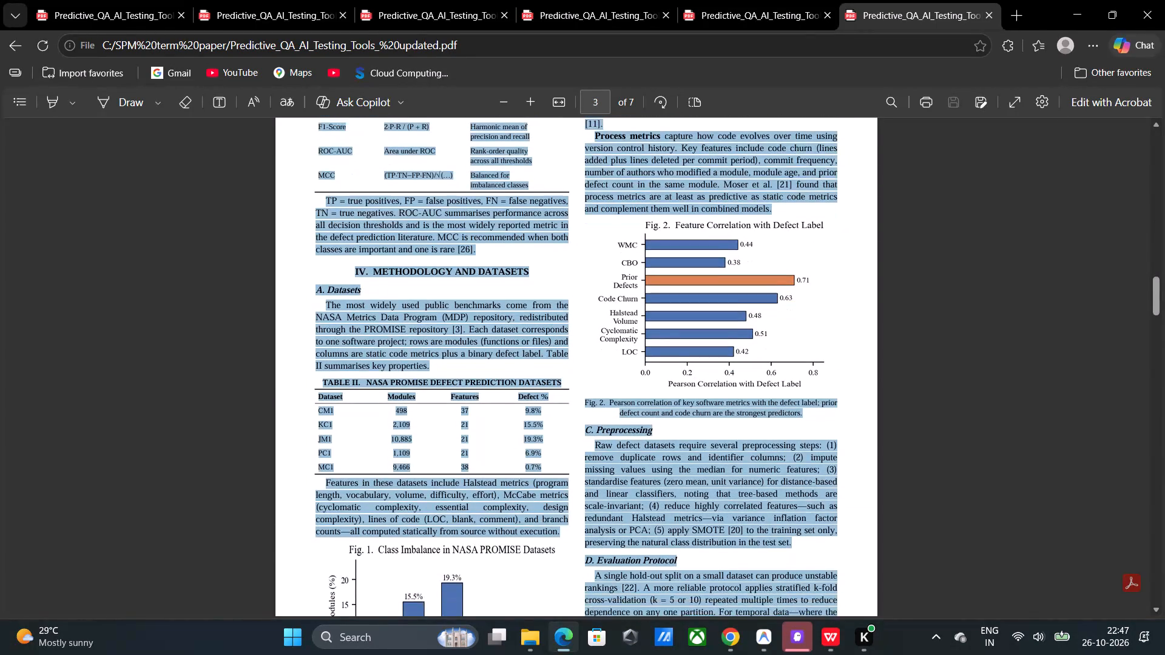
drag(782, 627, 773, 654)
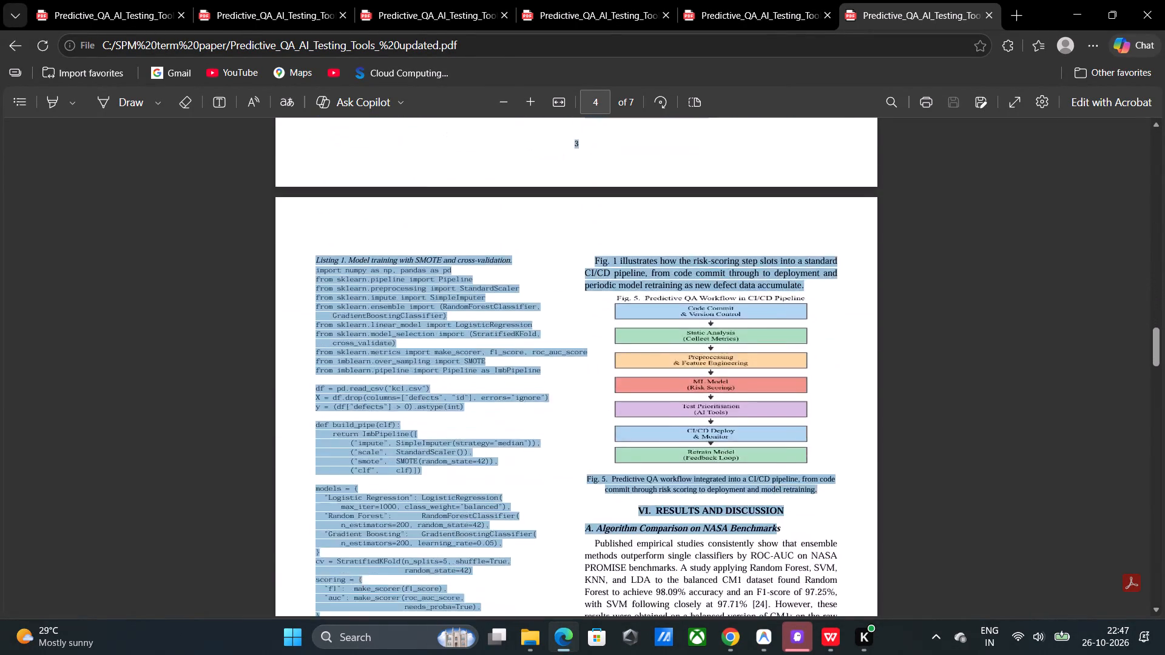
drag(773, 654, 774, 654)
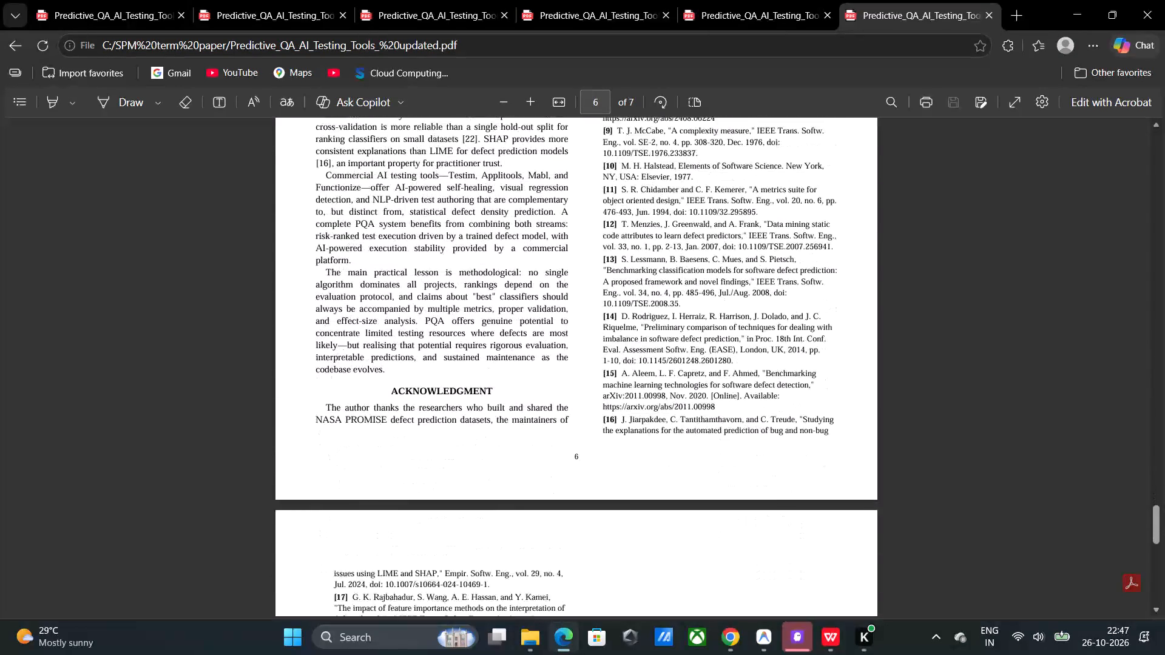
drag(774, 654, 718, 654)
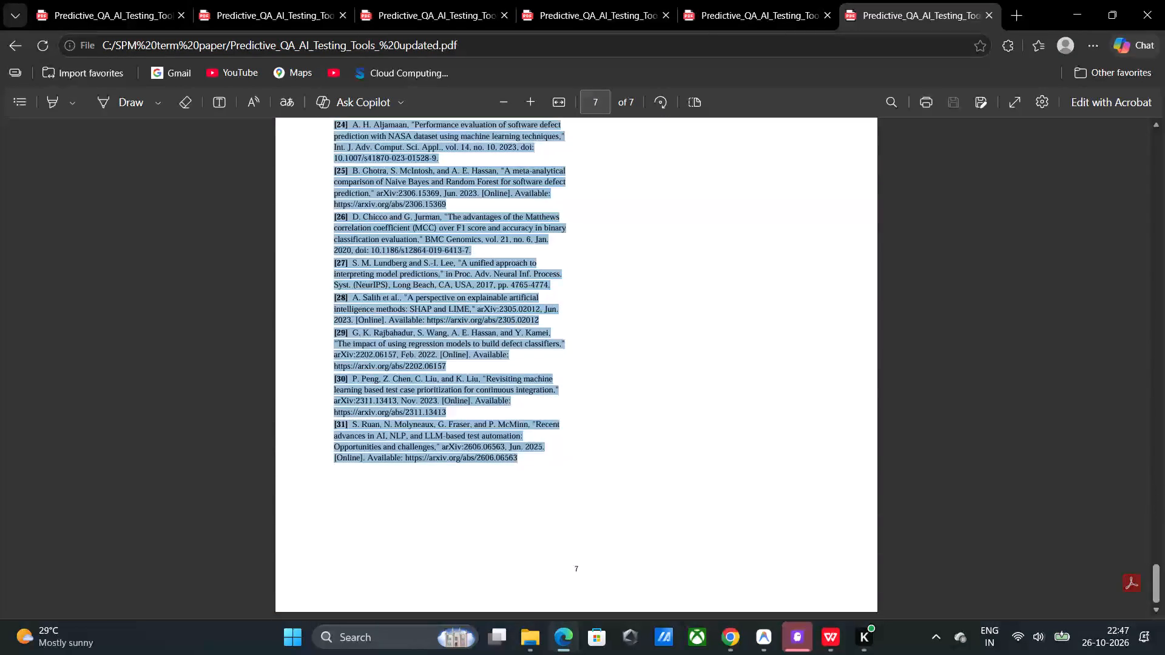
drag(718, 654, 625, 551)
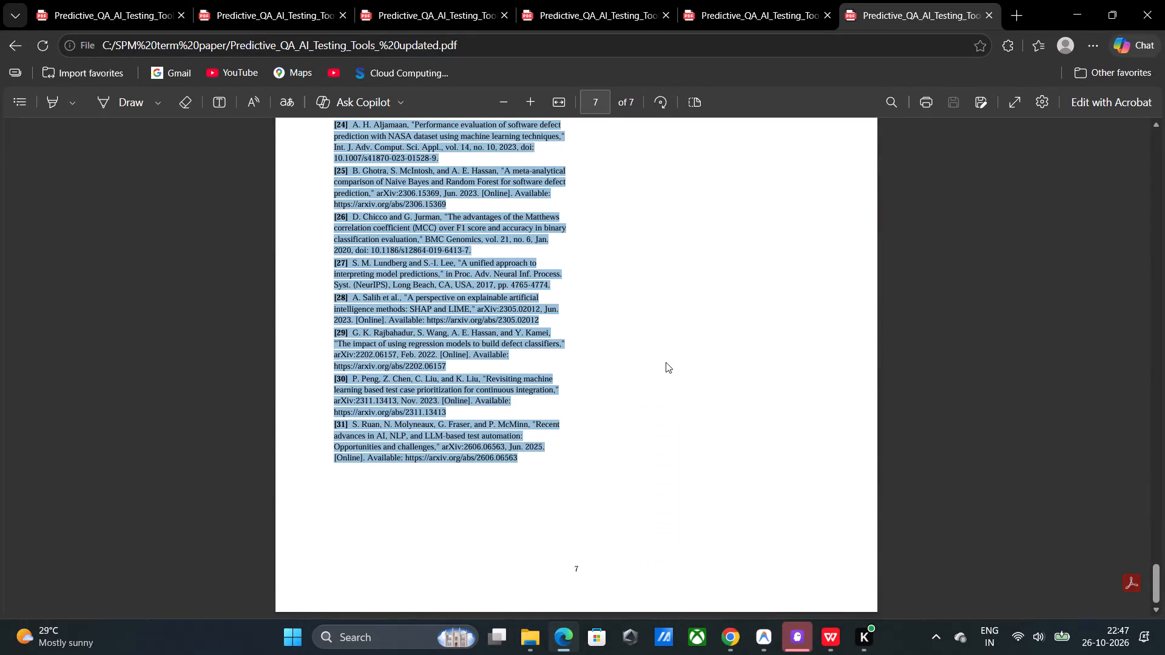
key(ctrl+c)
Paste the copied paper into the untitled Grammarly document in Chrome and look over the pasted text.
click(604, 137)
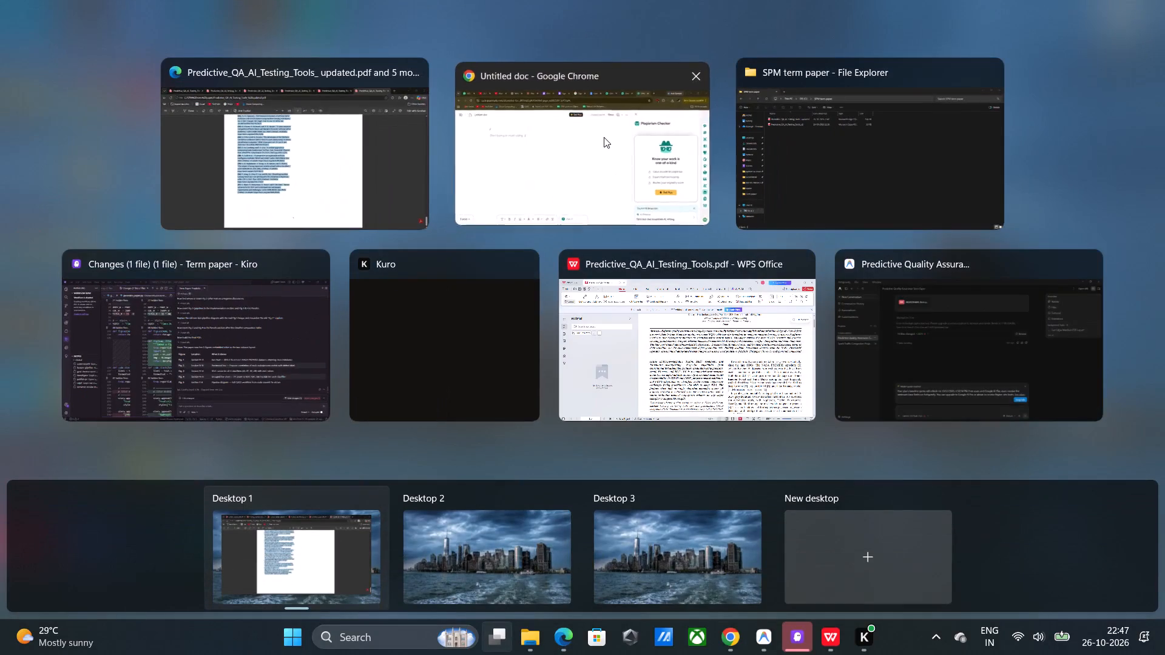
key(ctrl+v)
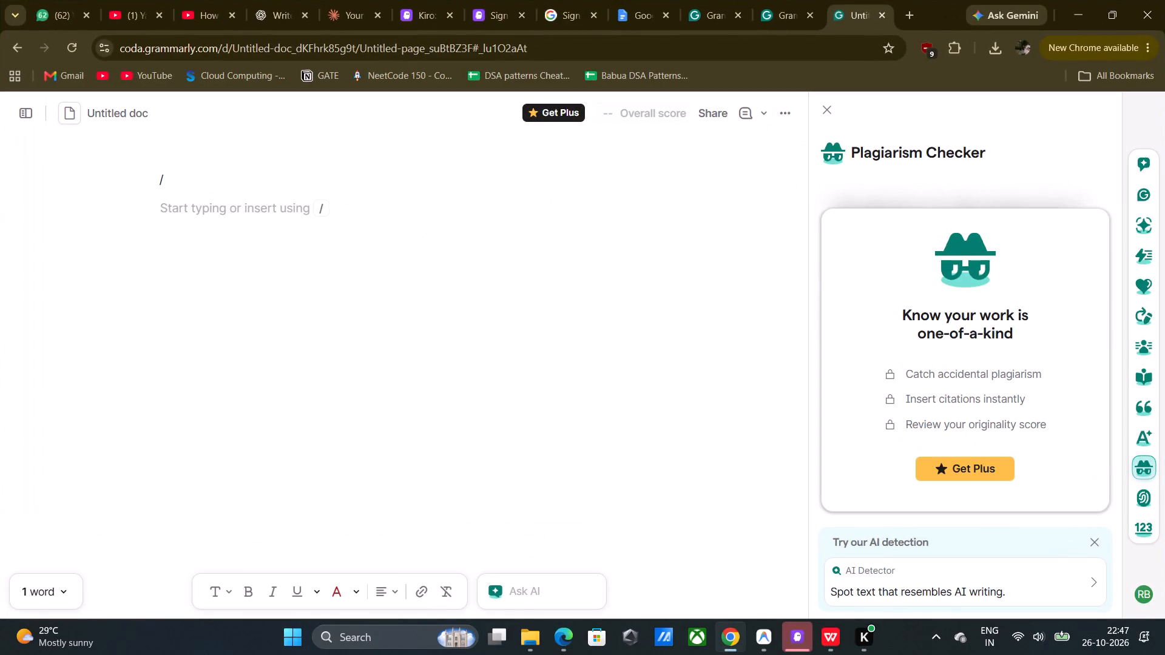
scroll(438, 386, down, 8)
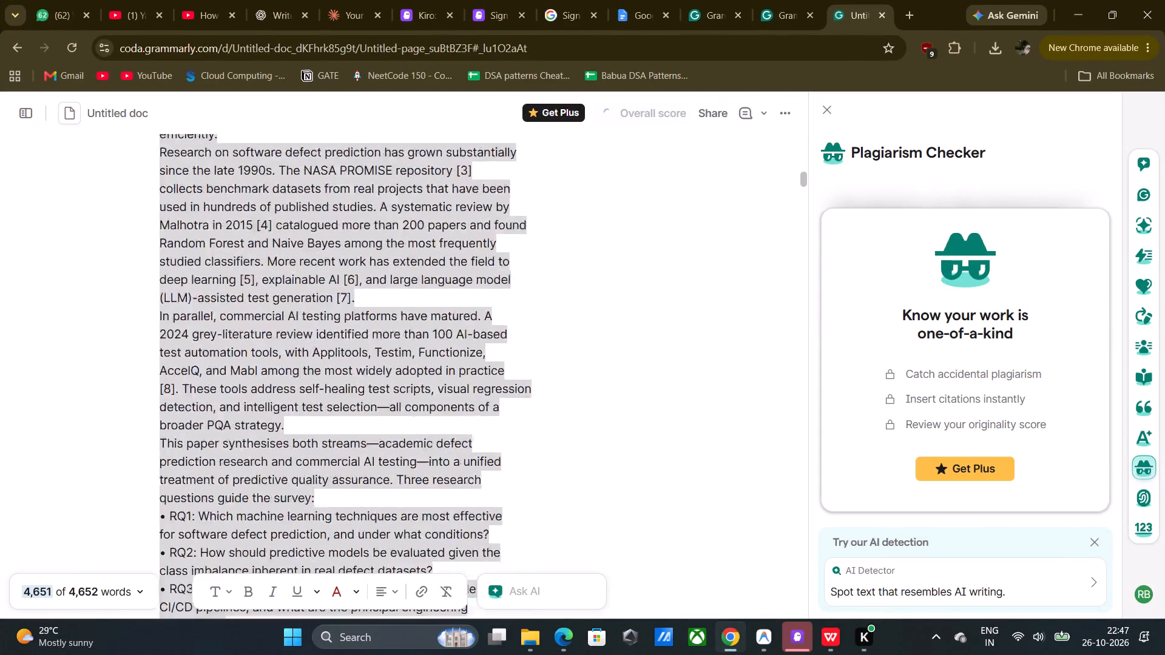
scroll(438, 386, down, 4)
scroll(622, 467, down, 2)
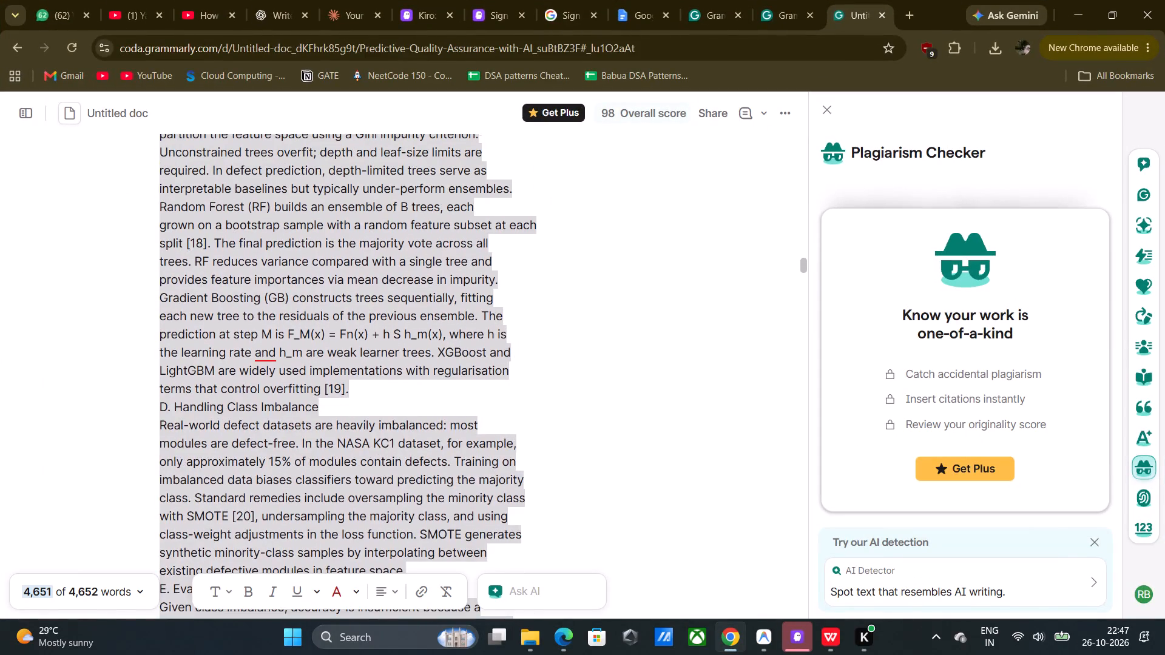
scroll(622, 467, down, 5)
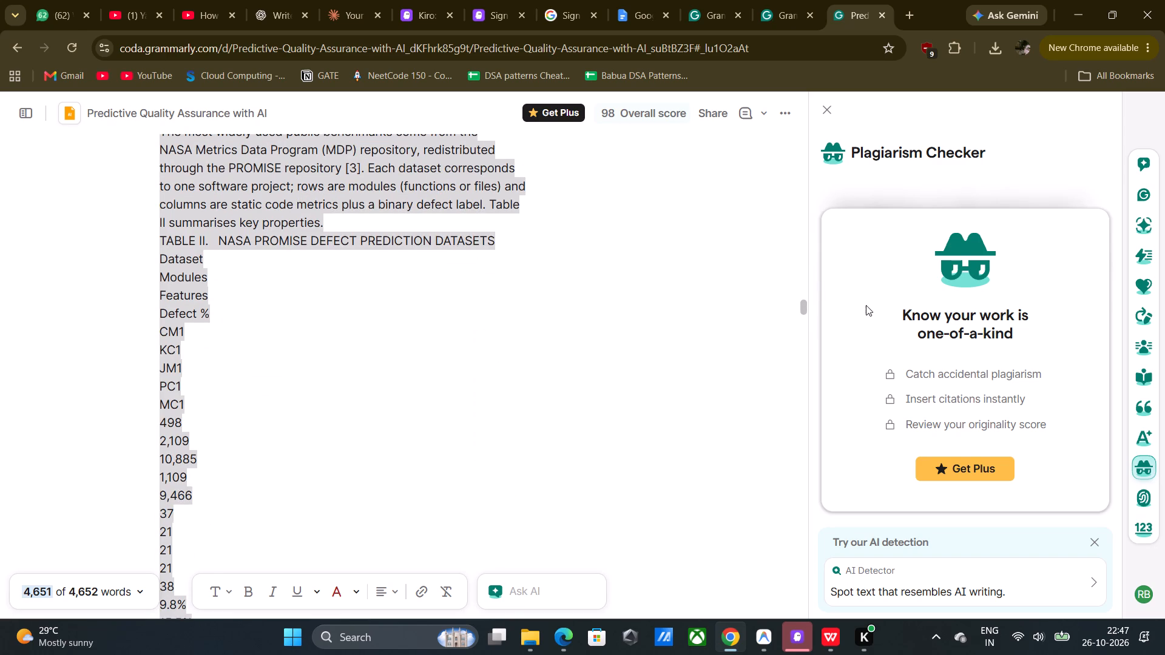
scroll(908, 532, down, 3)
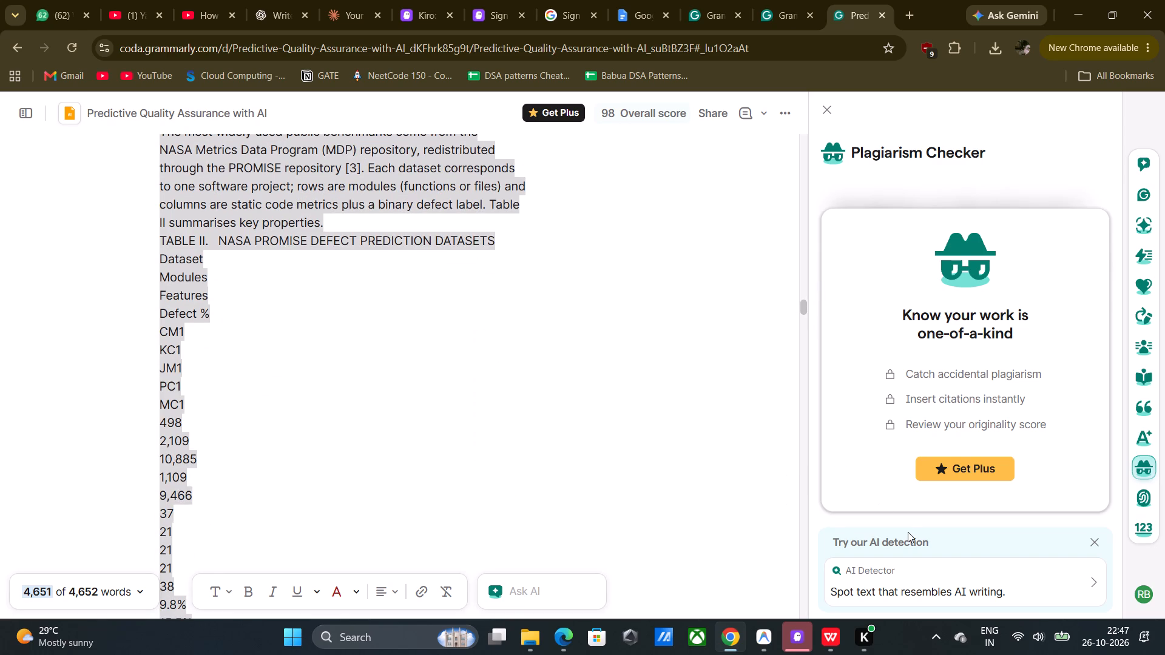
scroll(481, 318, up, 15)
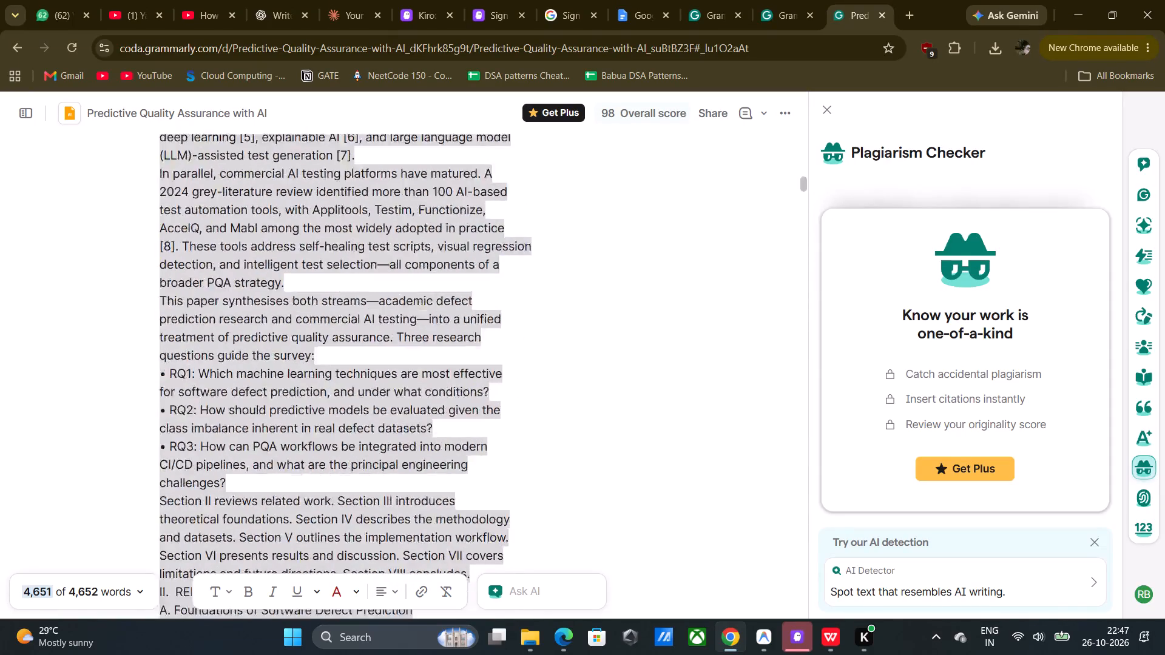
scroll(481, 318, up, 7)
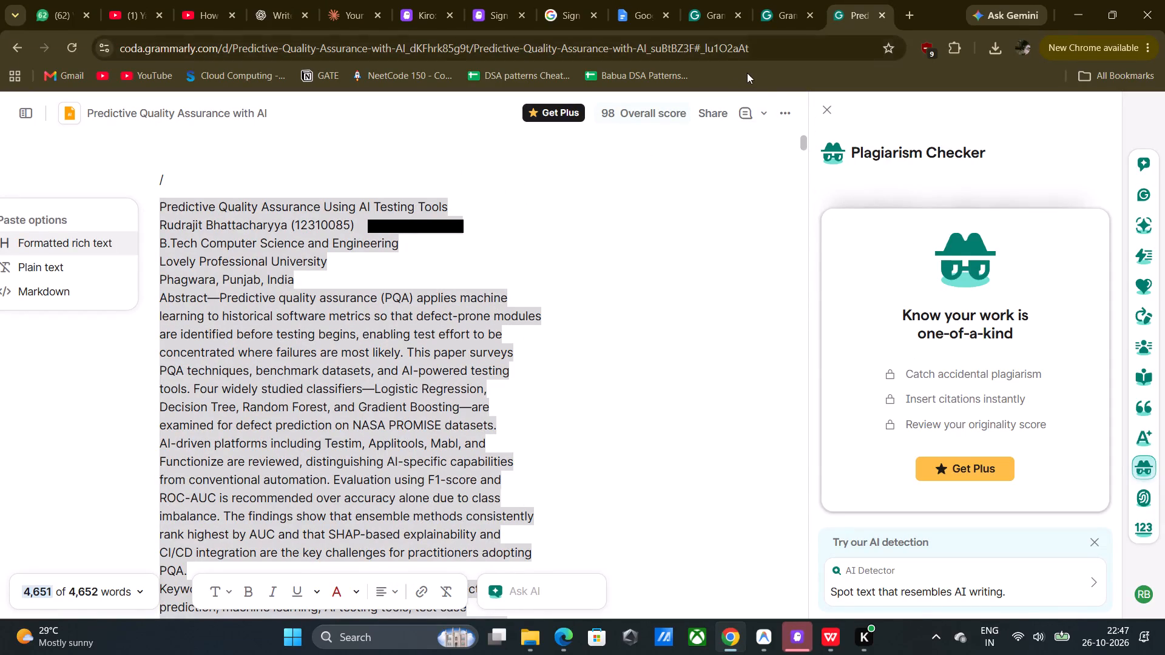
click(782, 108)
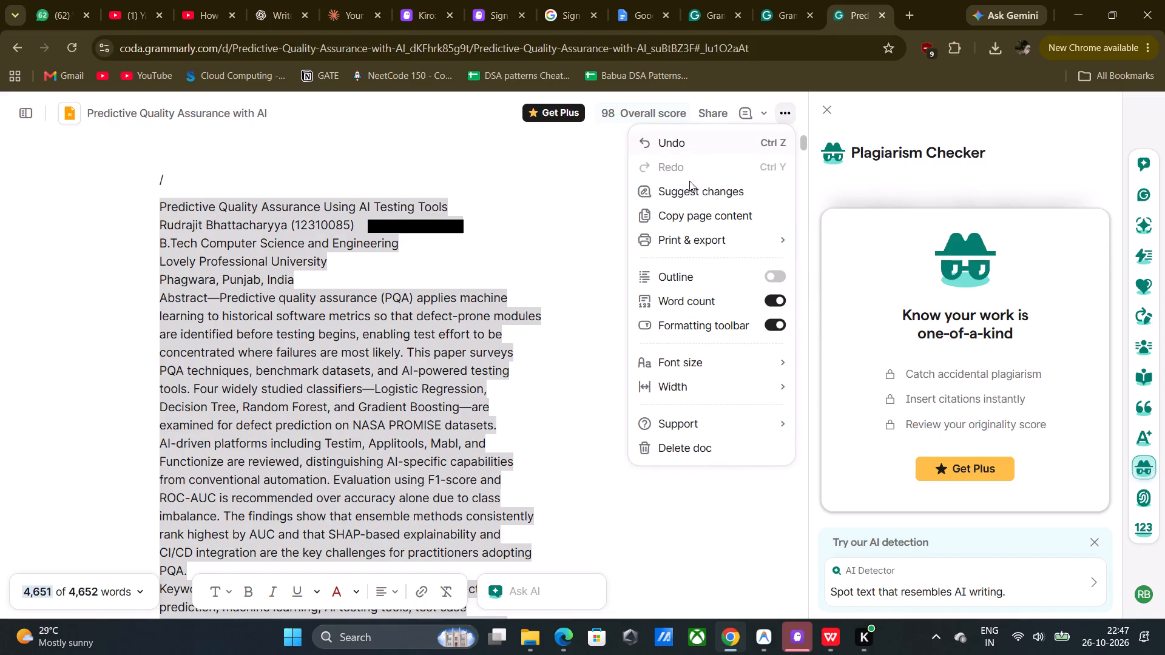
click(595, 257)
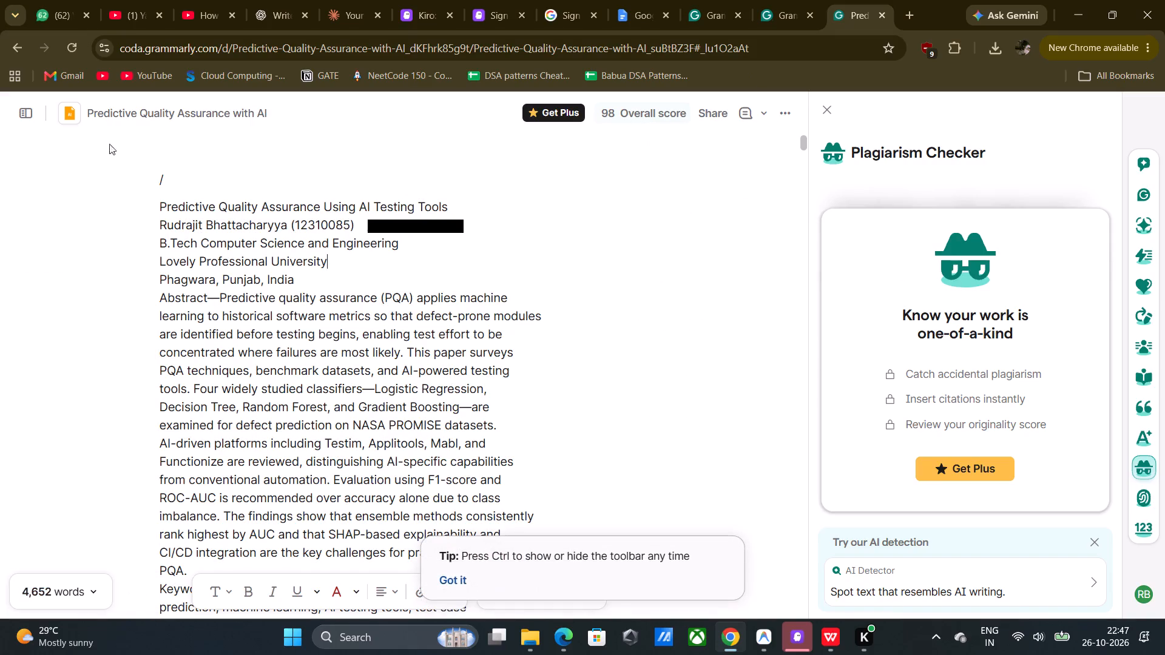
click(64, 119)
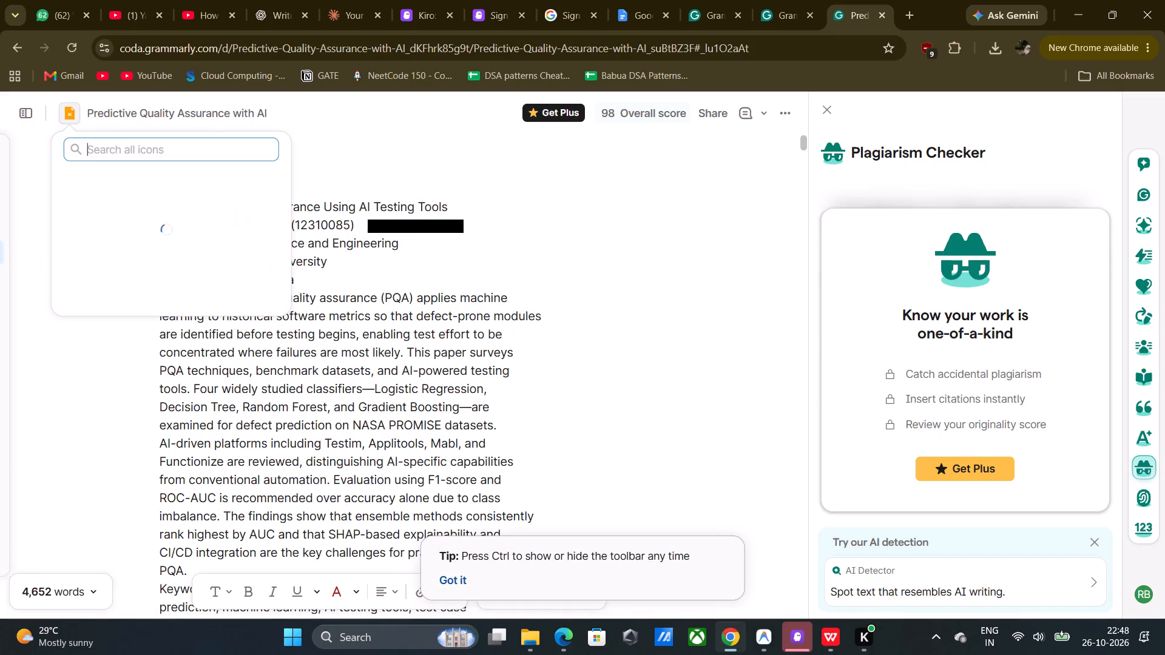
Return to the Grammarly docs list and check the other open Grammarly tabs.
click(15, 48)
scroll(452, 431, down, 1)
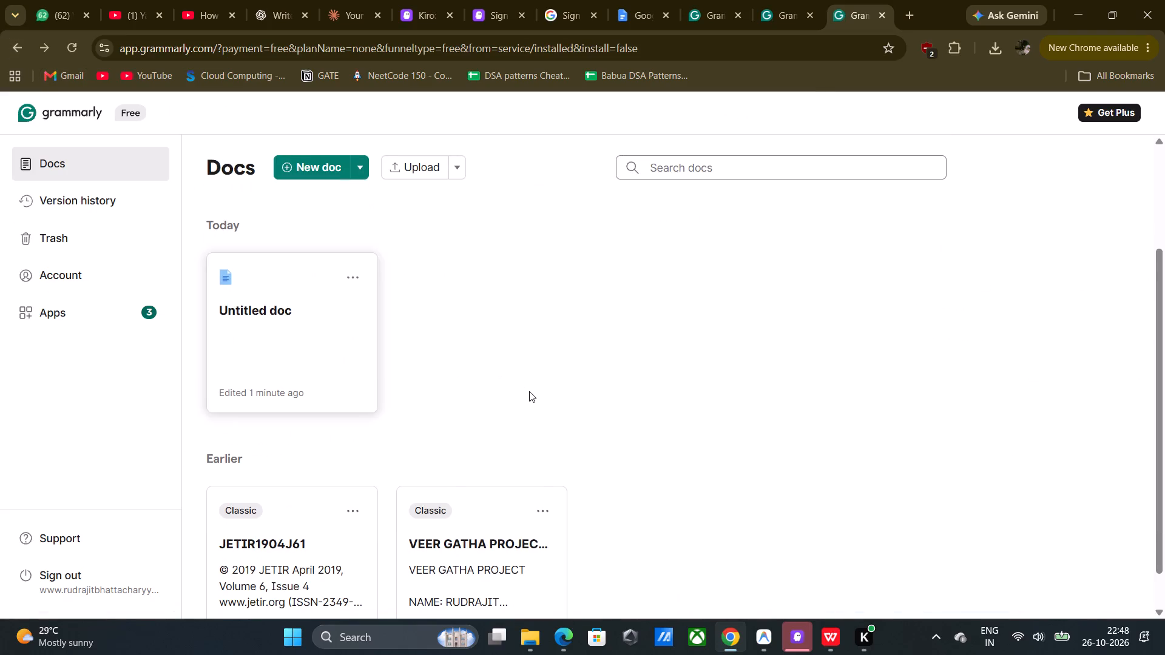
scroll(529, 391, down, 3)
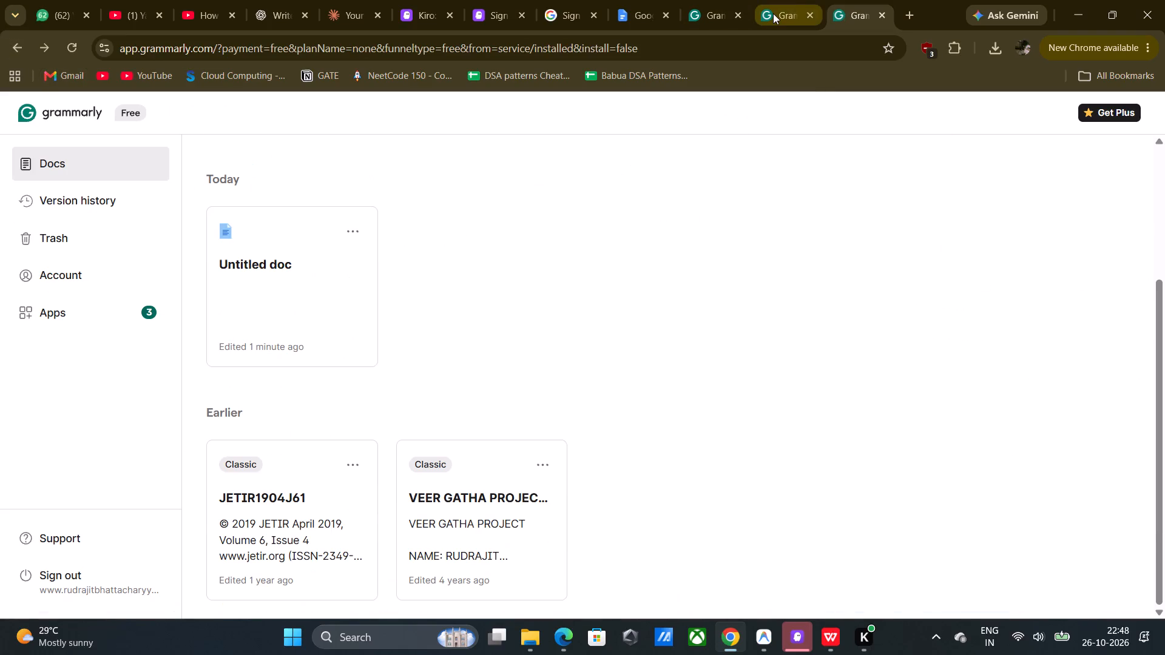
click(773, 13)
click(706, 1)
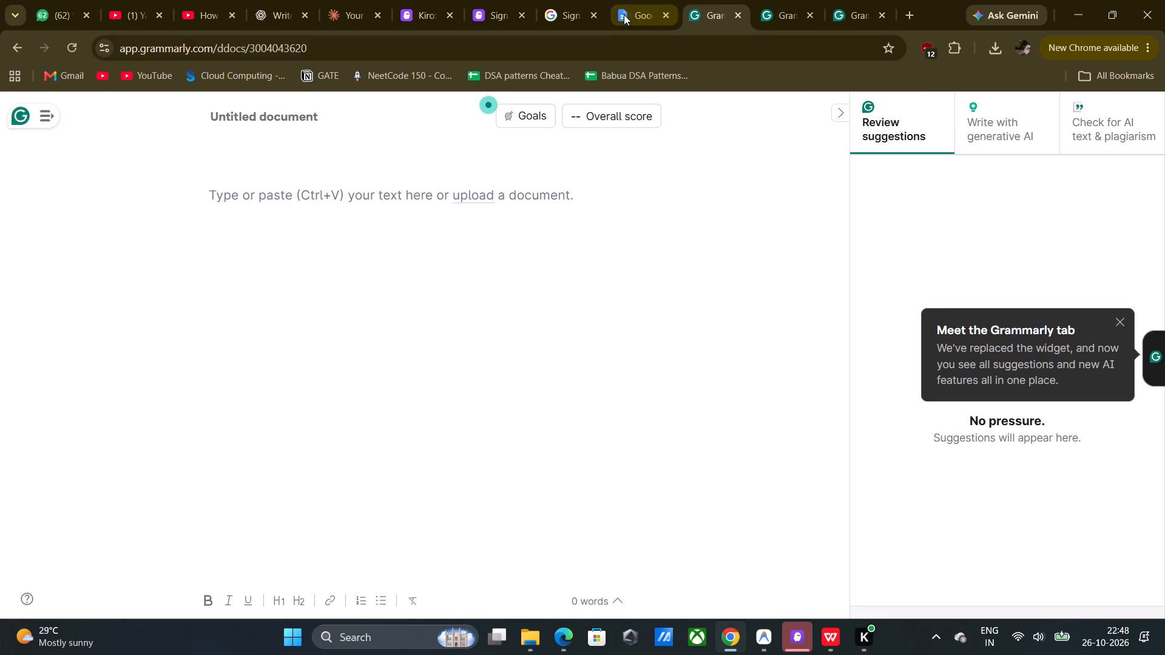
Search Google in a new tab for "plagiarism checker free", compare the listed tools, and open the Duplichecker site.
click(912, 13)
text(plag)
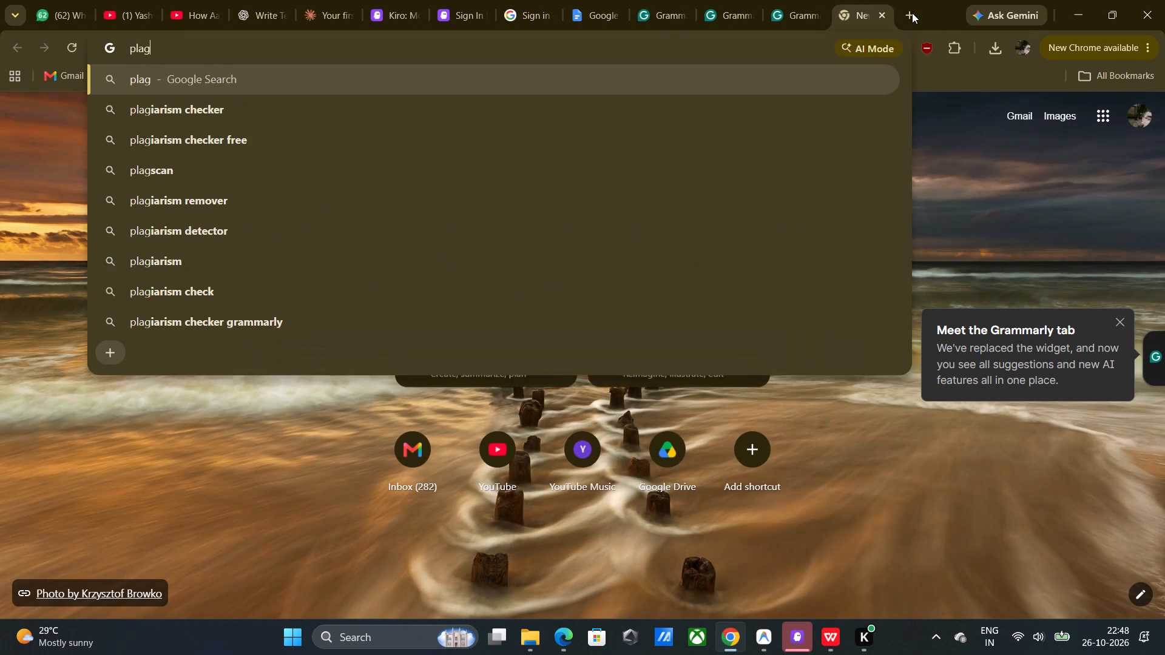
click(470, 144)
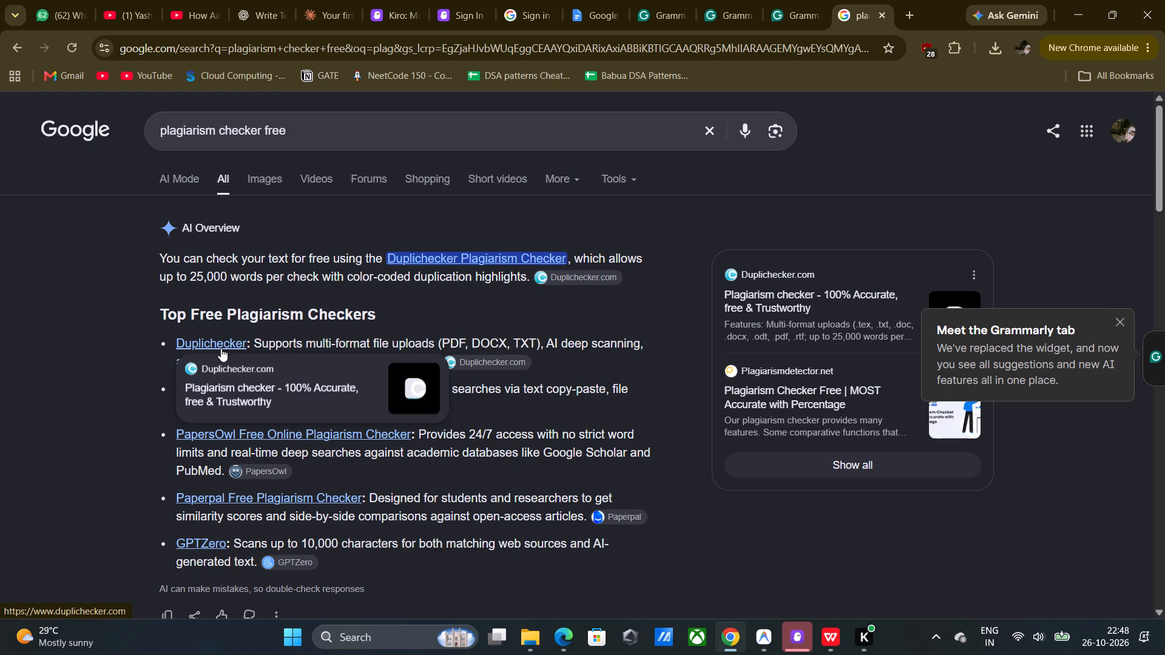
scroll(140, 403, down, 3)
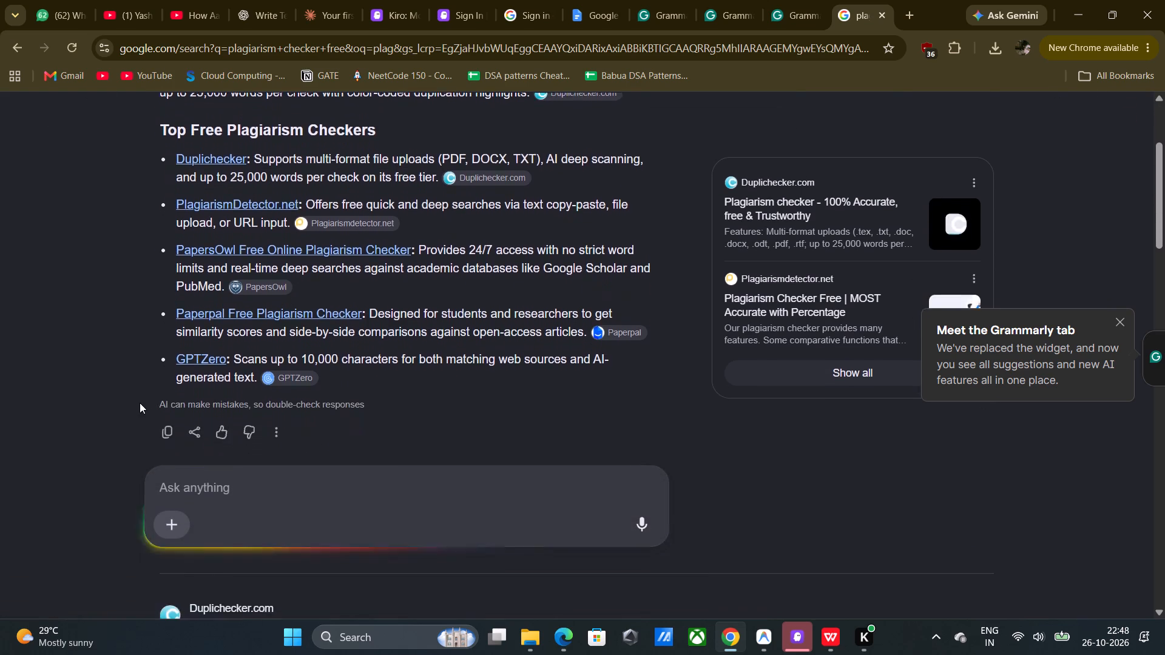
scroll(140, 403, down, 3)
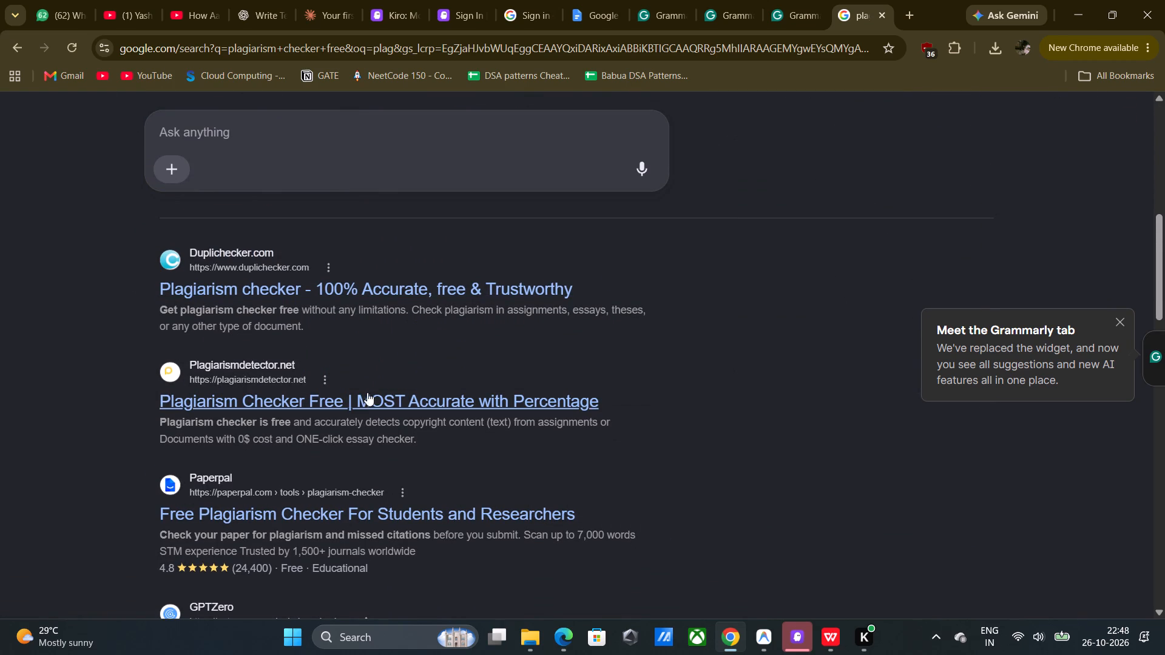
scroll(117, 441, up, 3)
scroll(117, 441, down, 1)
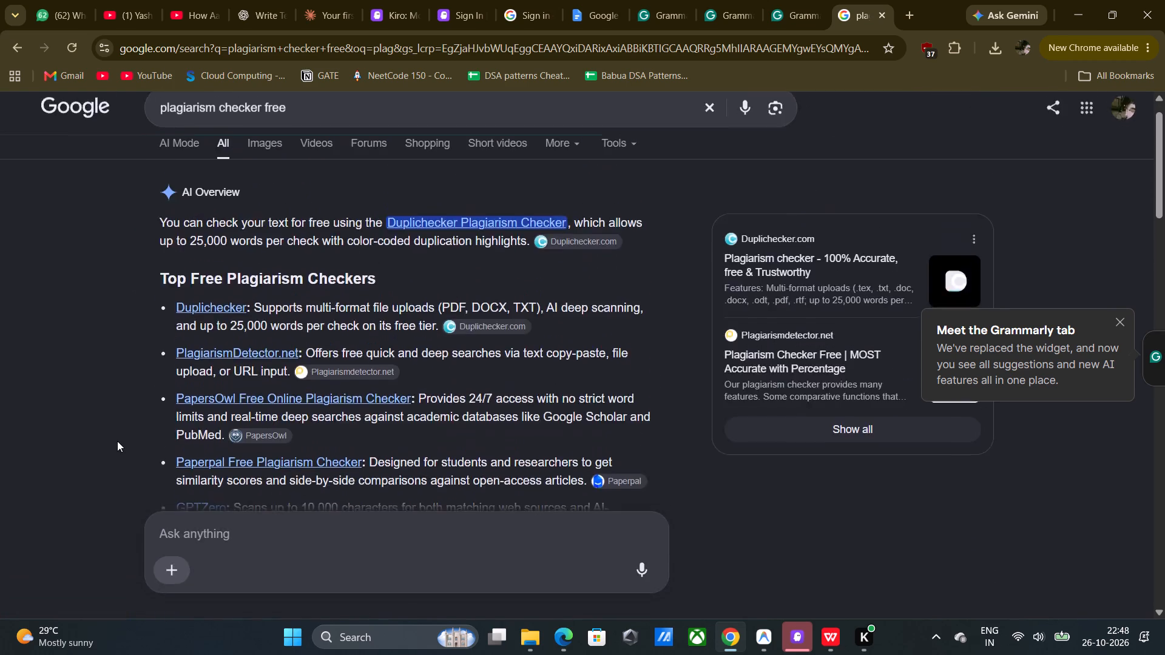
scroll(117, 441, down, 1)
click(294, 349)
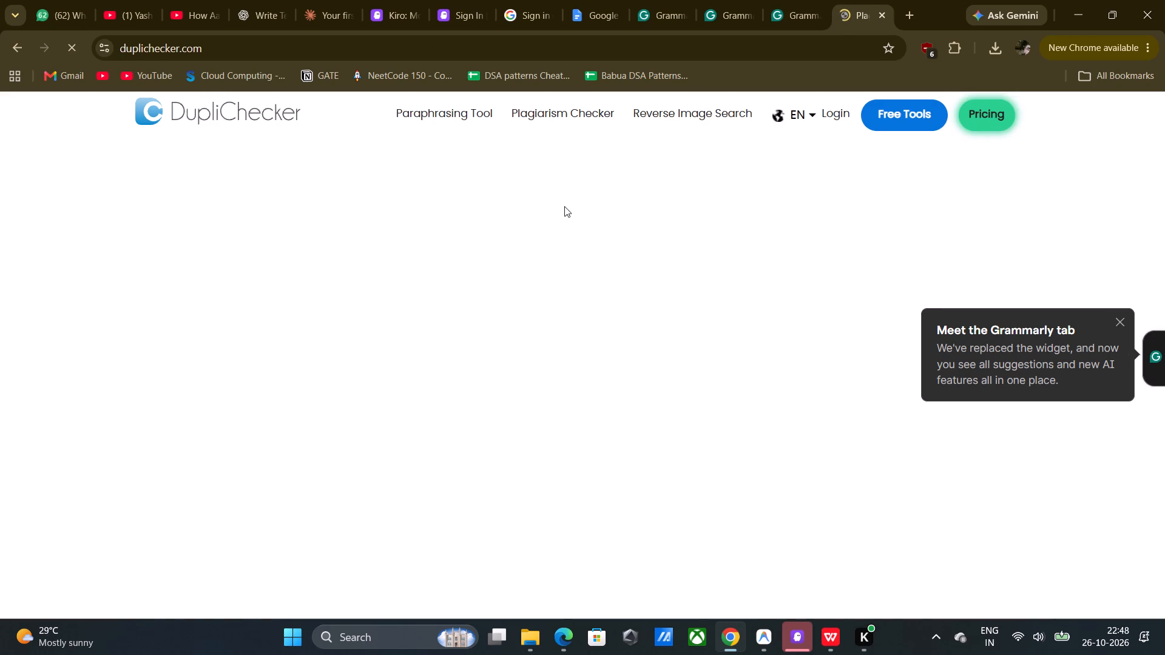
Paste the copied term paper text into DupliChecker's plagiarism checker text area.
click(356, 311)
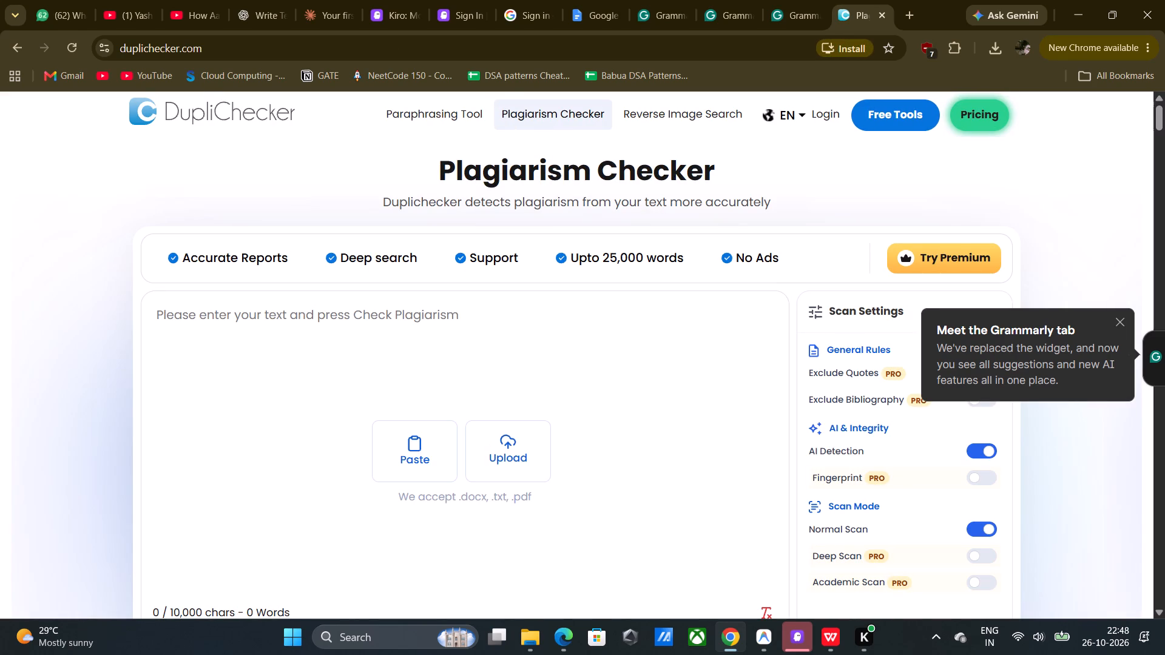
key(ctrl+v)
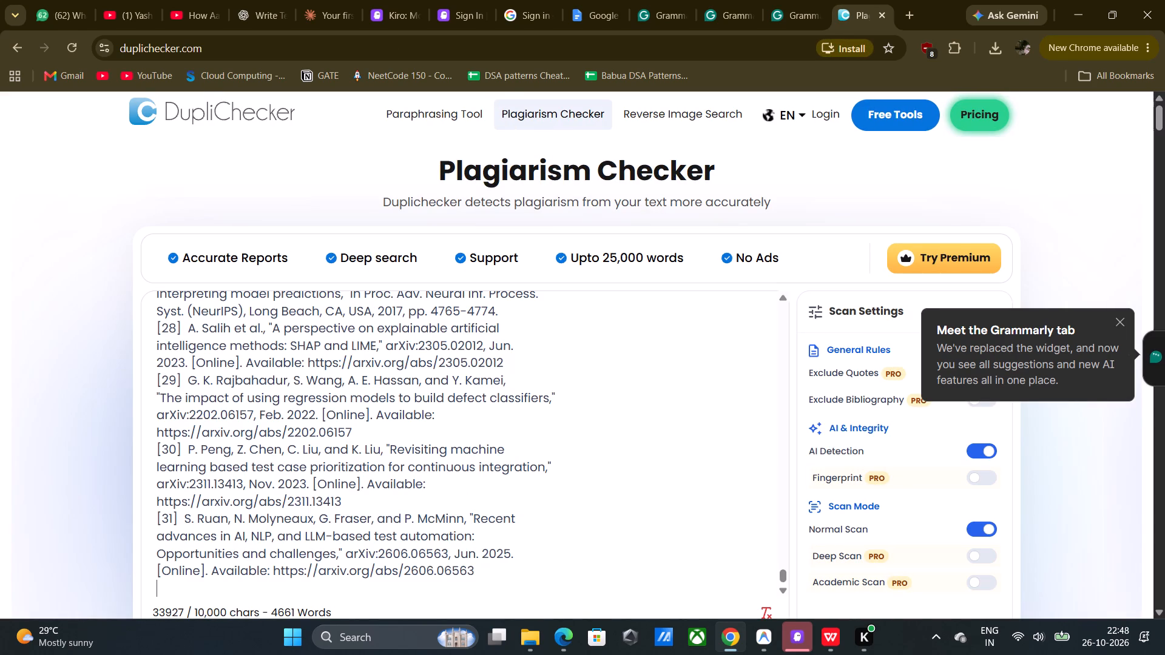
Start the plagiarism check on the pasted paper and complete the human verification.
scroll(663, 428, down, 3)
scroll(778, 237, down, 1)
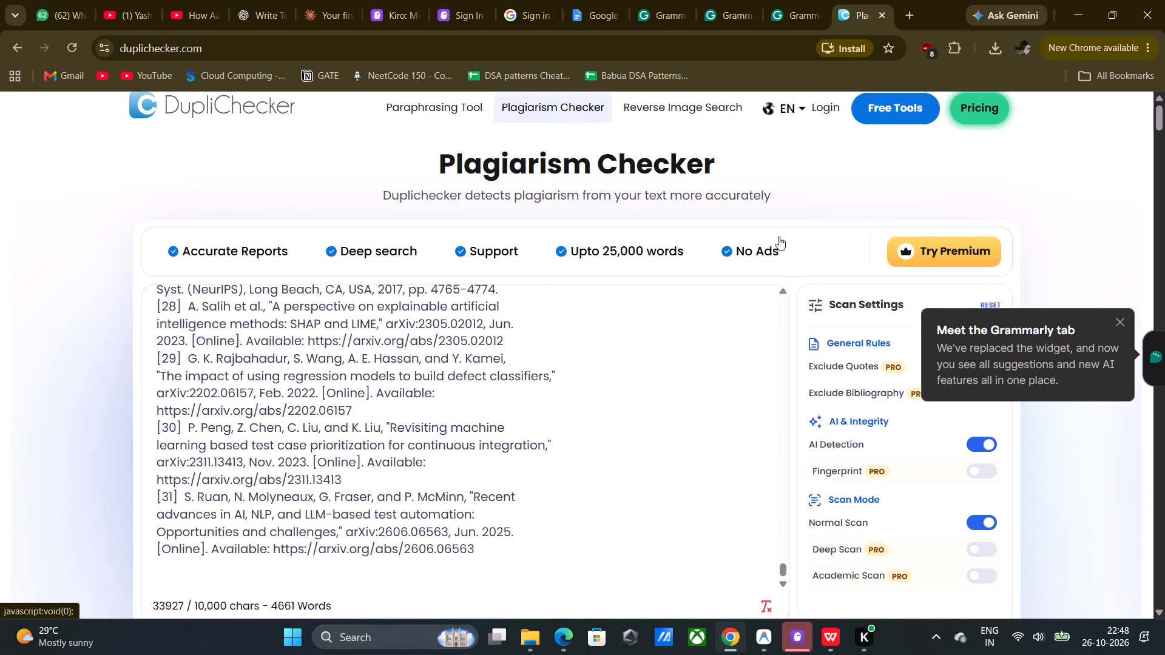
scroll(778, 237, down, 1)
click(675, 471)
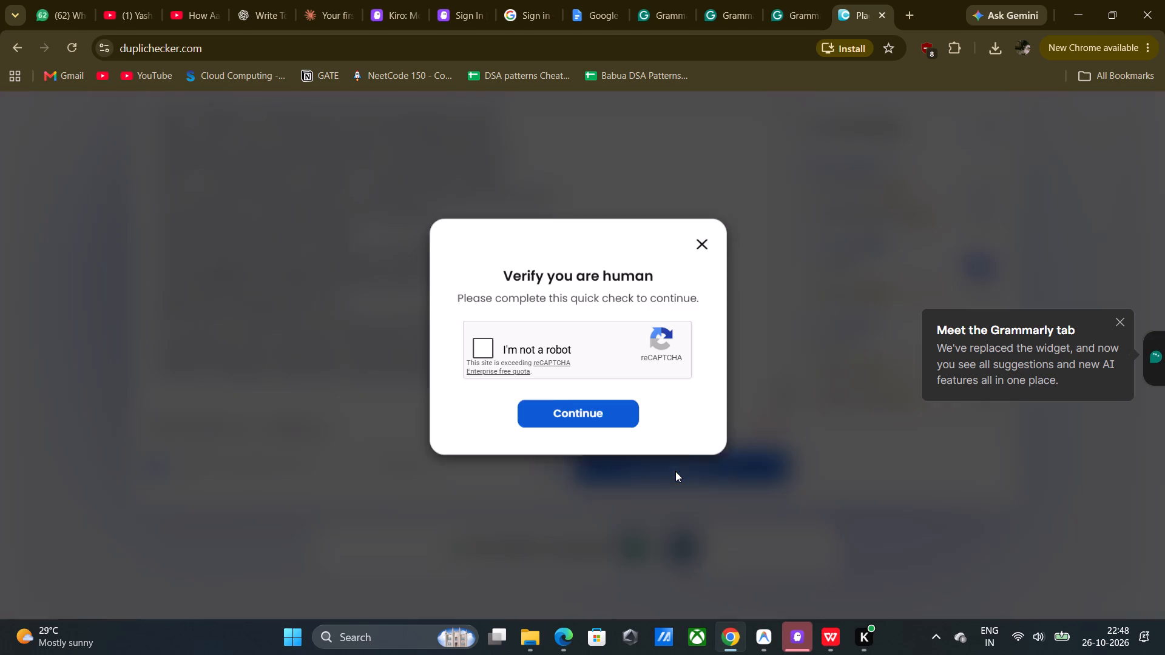
click(485, 371)
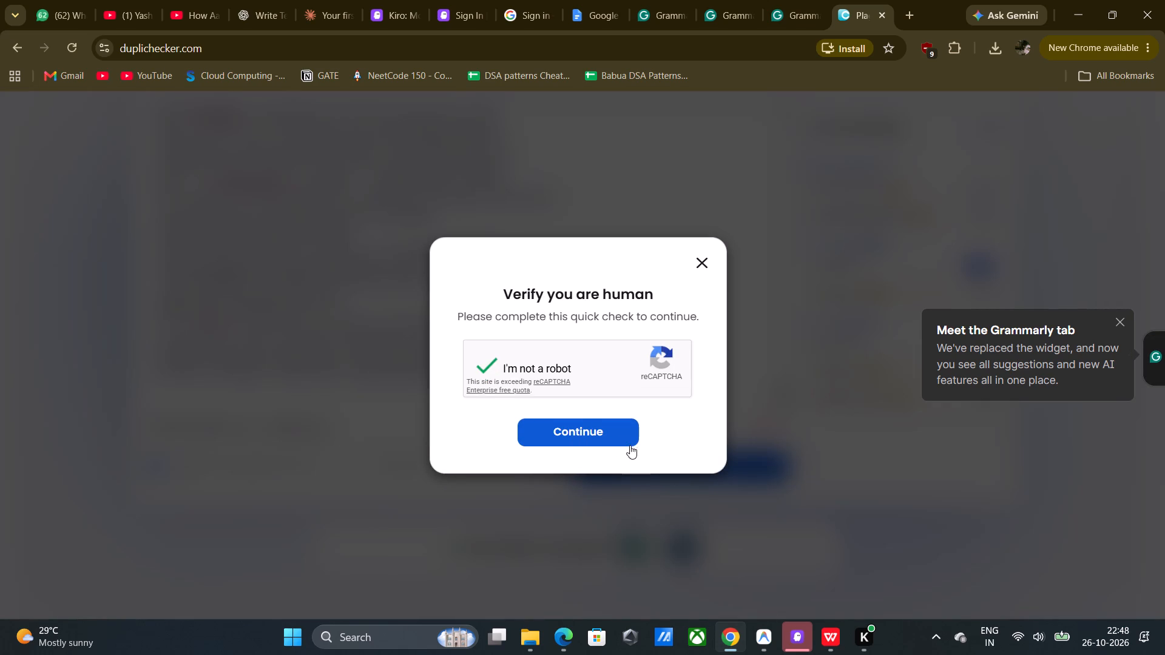
click(588, 438)
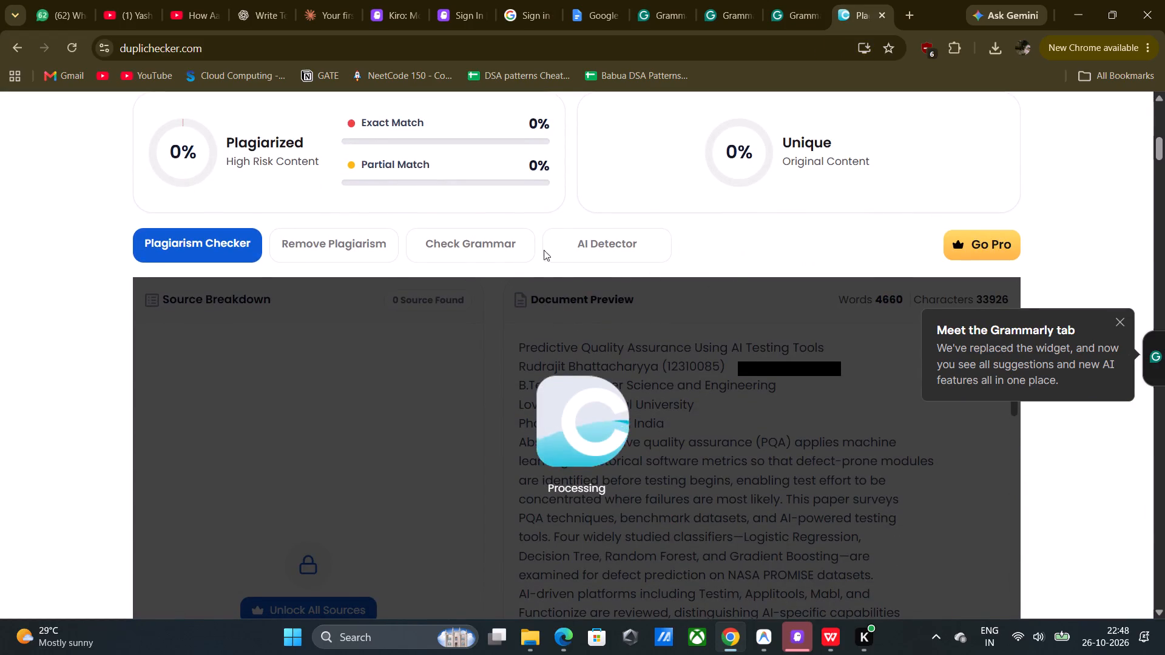
Examine the DupliChecker report page while the scan runs, including the plagiarized and unique scores, source breakdown and report options.
scroll(748, 278, down, 4)
scroll(664, 488, down, 2)
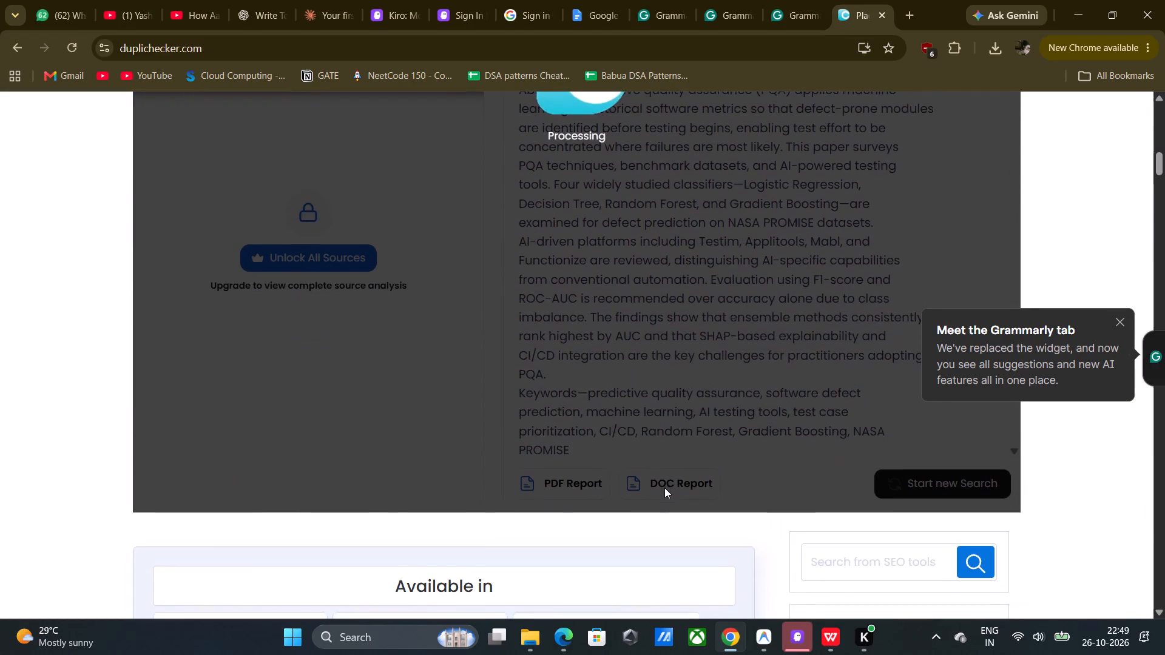
scroll(664, 488, down, 3)
scroll(664, 488, up, 1)
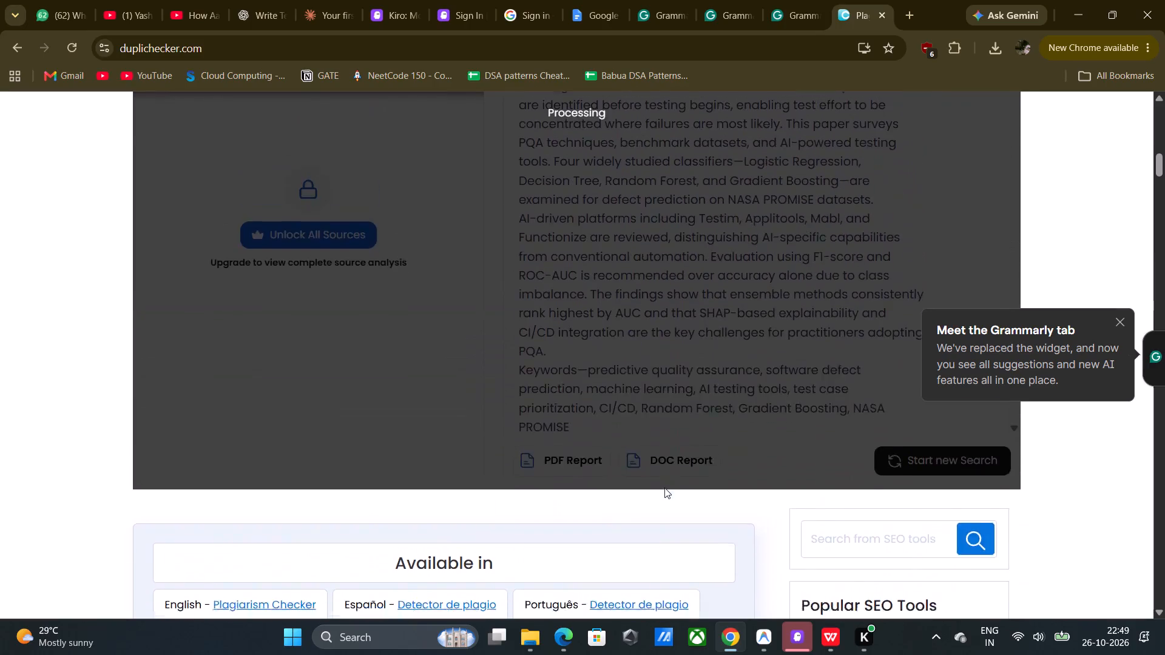
scroll(664, 488, up, 2)
scroll(684, 360, up, 1)
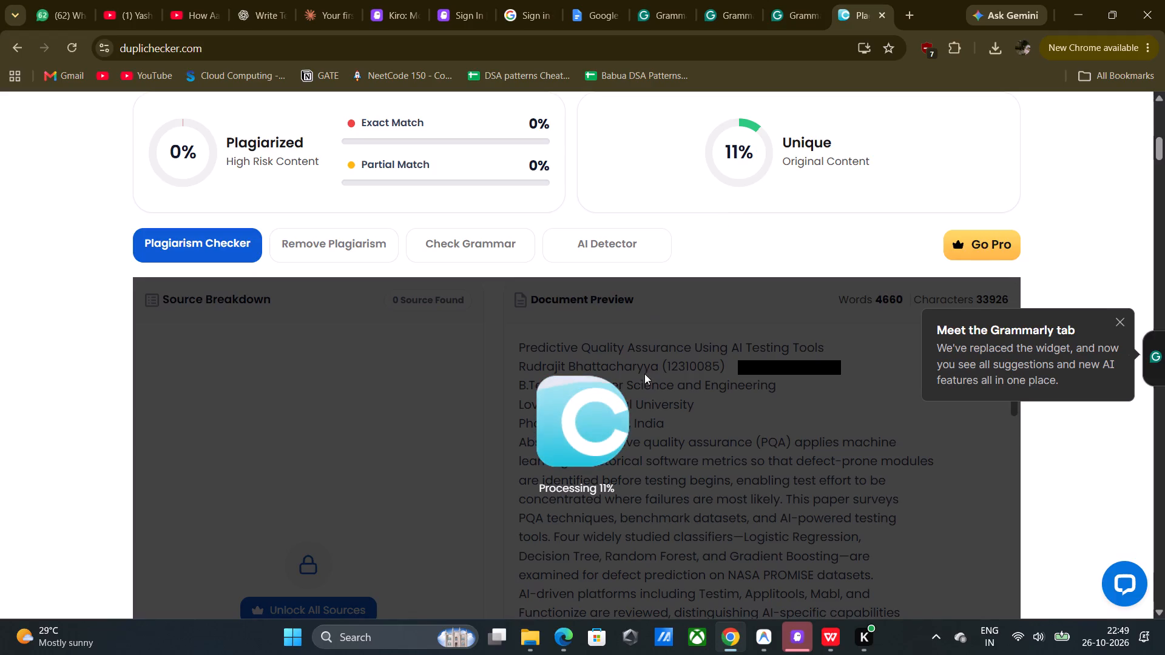
scroll(715, 428, up, 2)
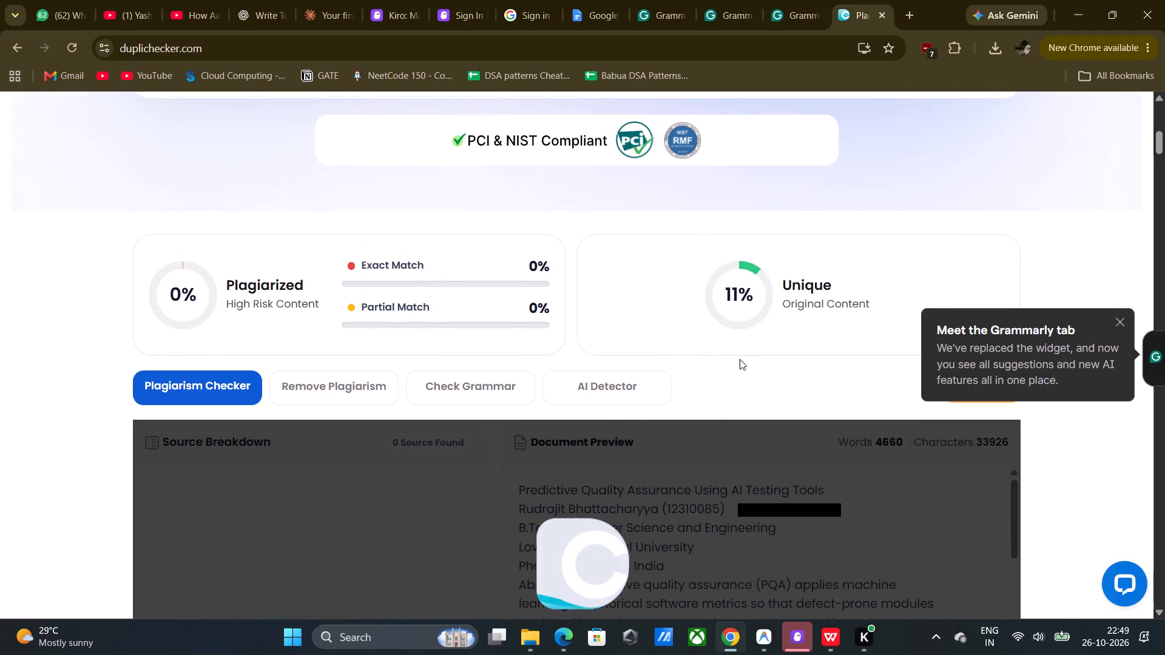
scroll(761, 381, down, 3)
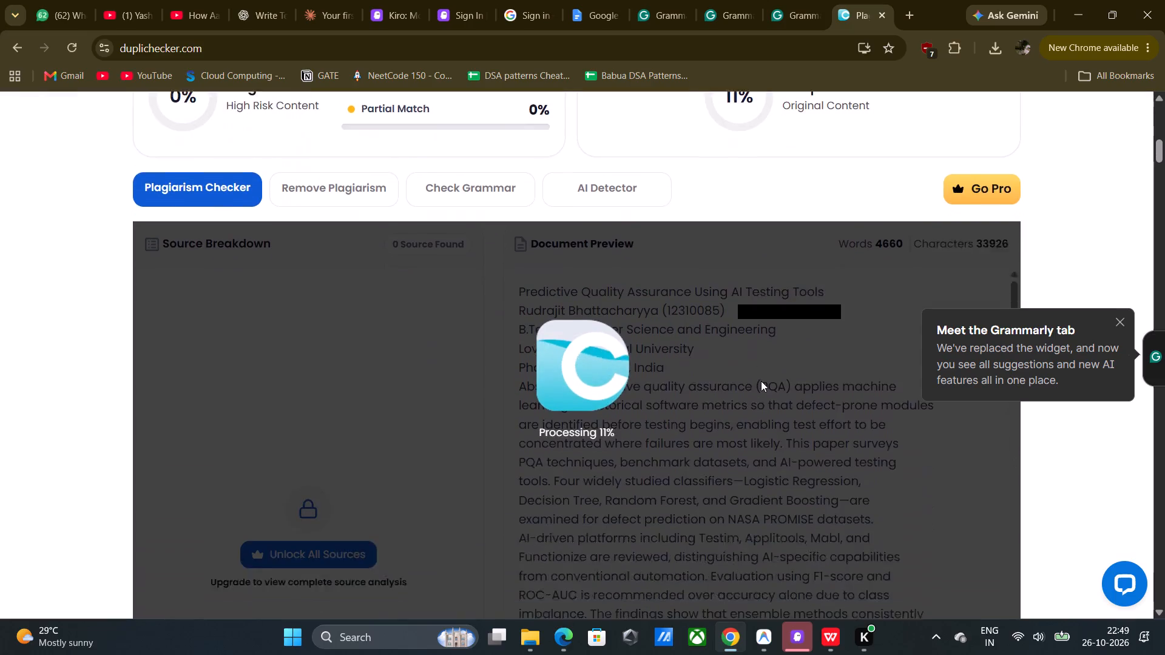
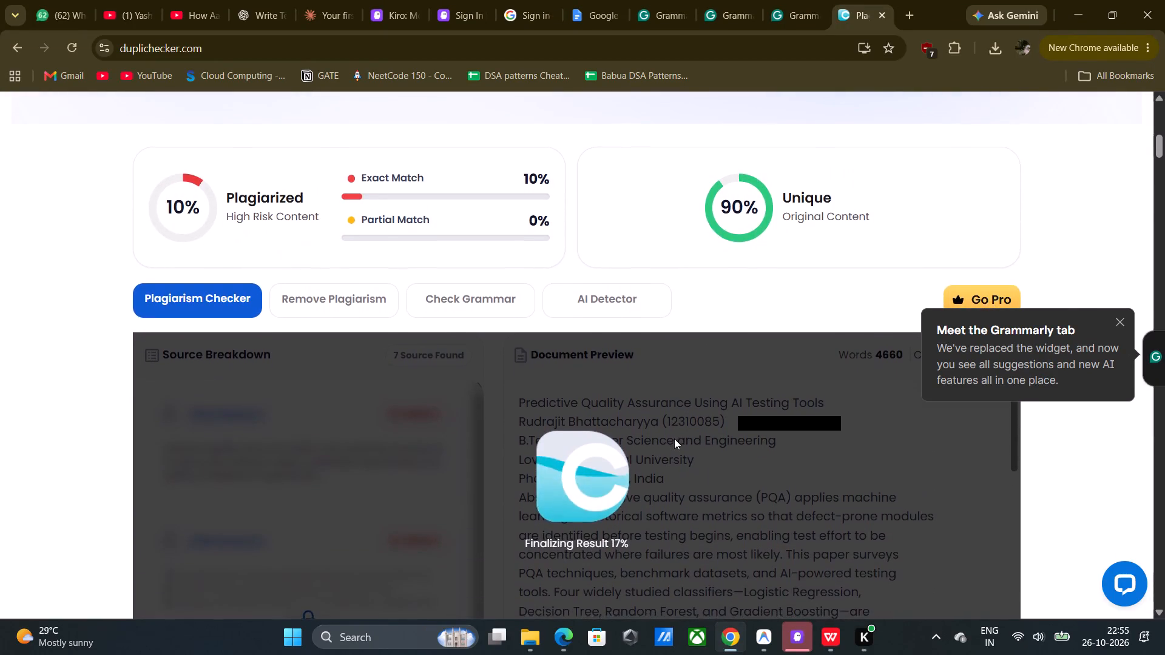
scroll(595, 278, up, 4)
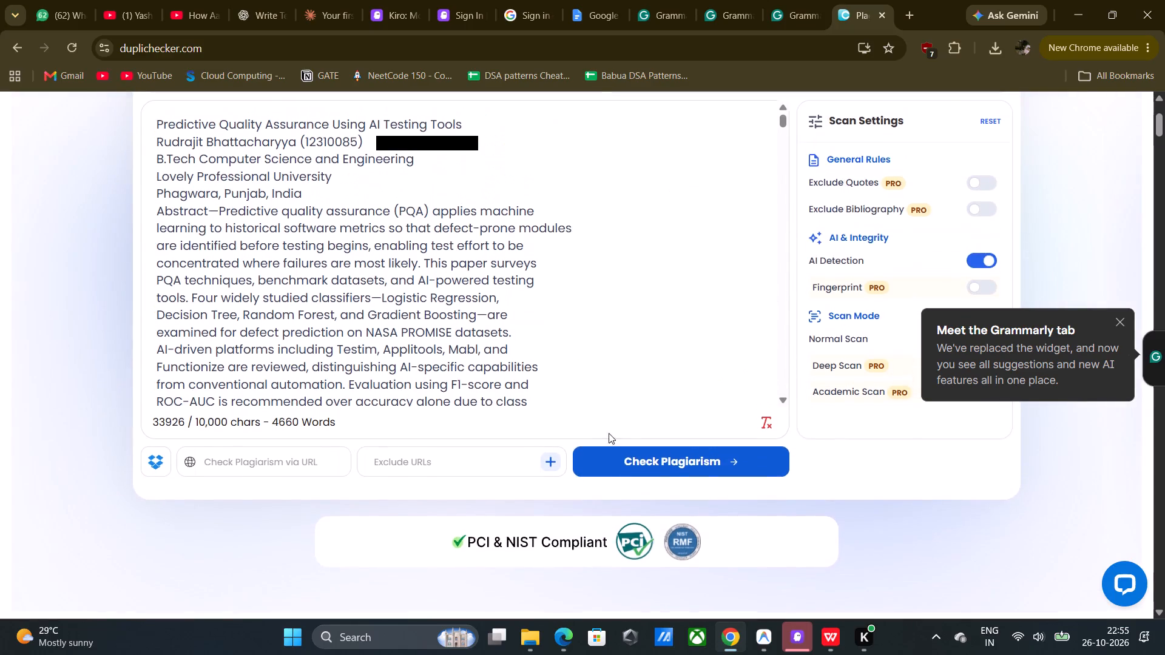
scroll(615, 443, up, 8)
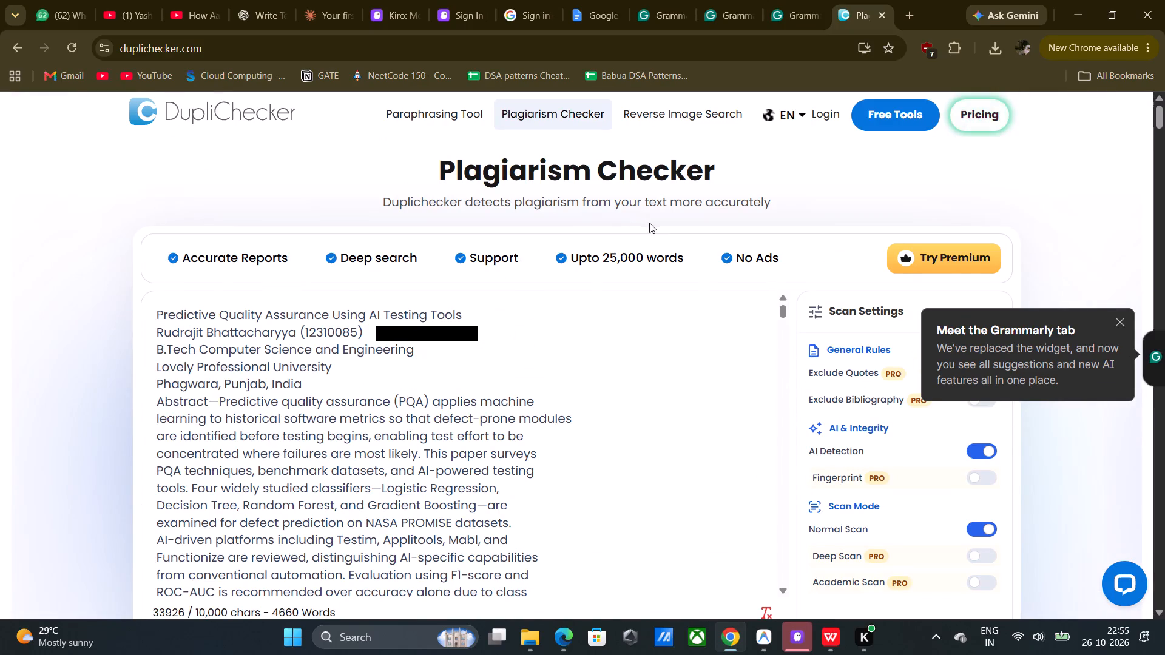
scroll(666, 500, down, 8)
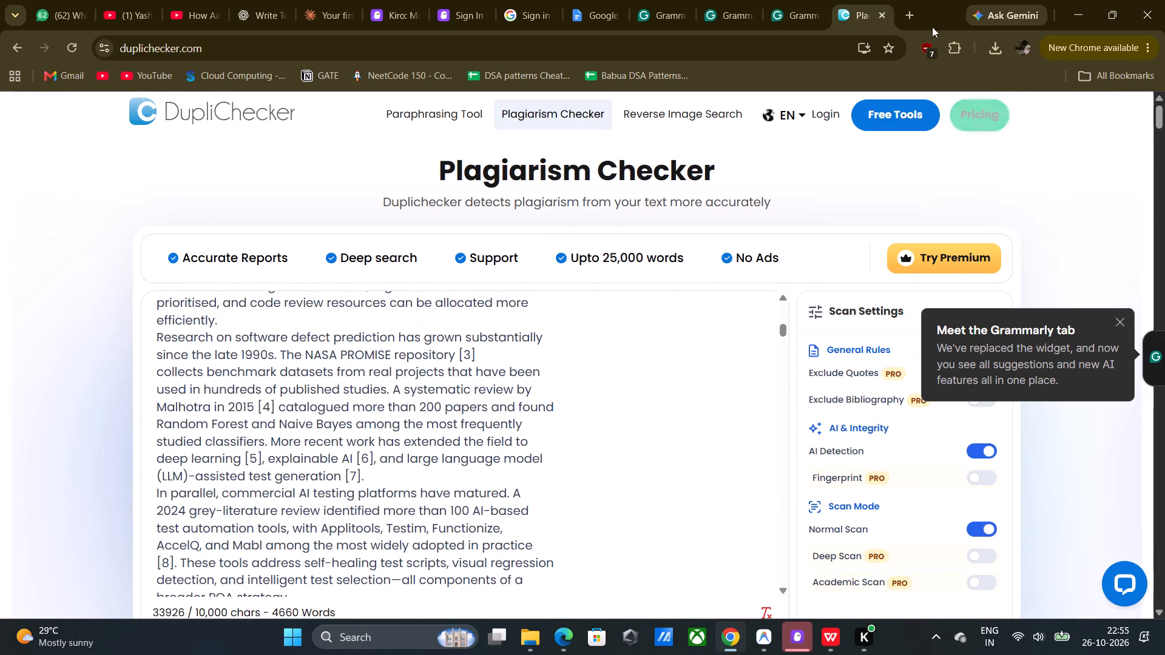
Search Google in a new tab for "plagiarism checker free" and open the Plagiarismdetector.net checker from the results.
click(912, 21)
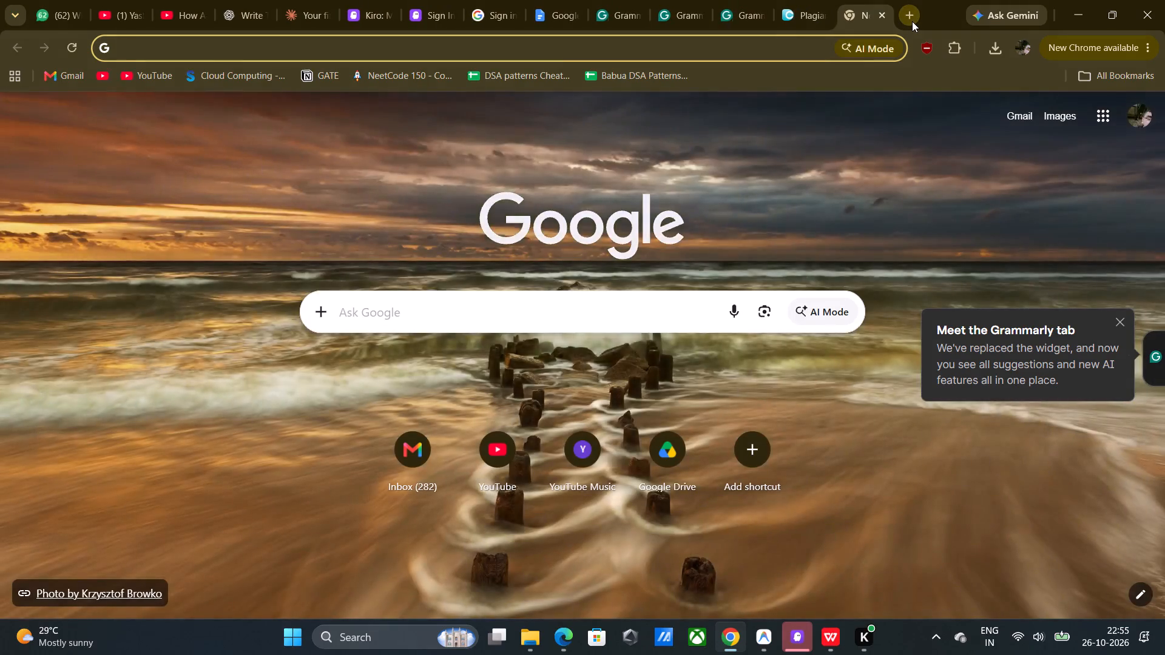
text(plag)
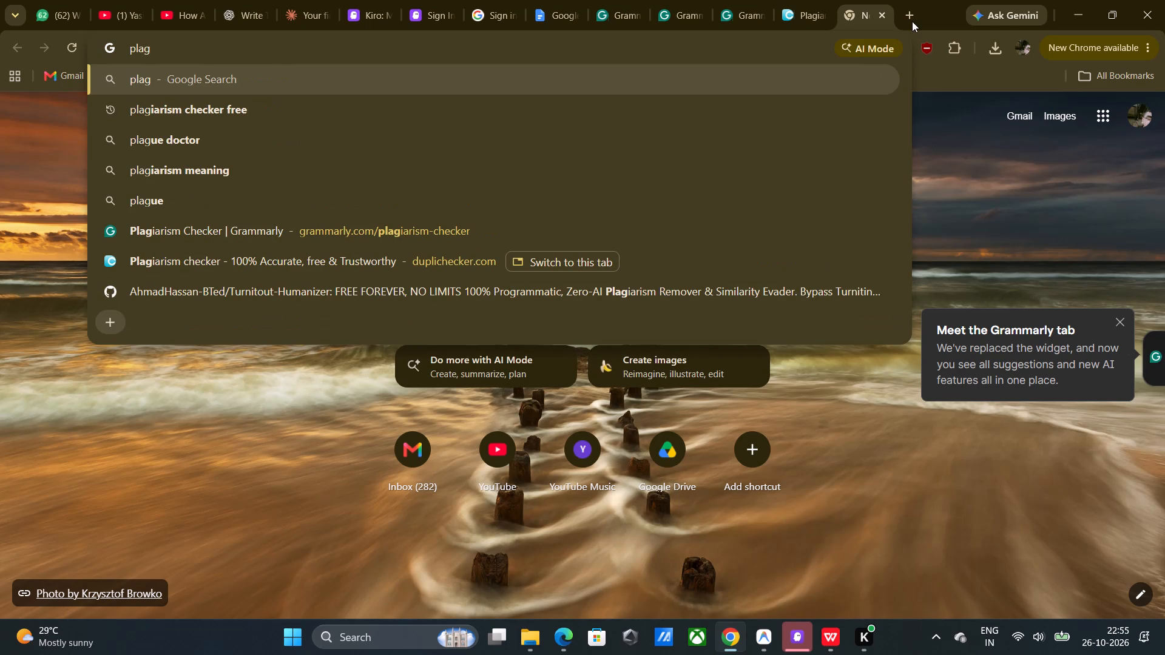
click(400, 119)
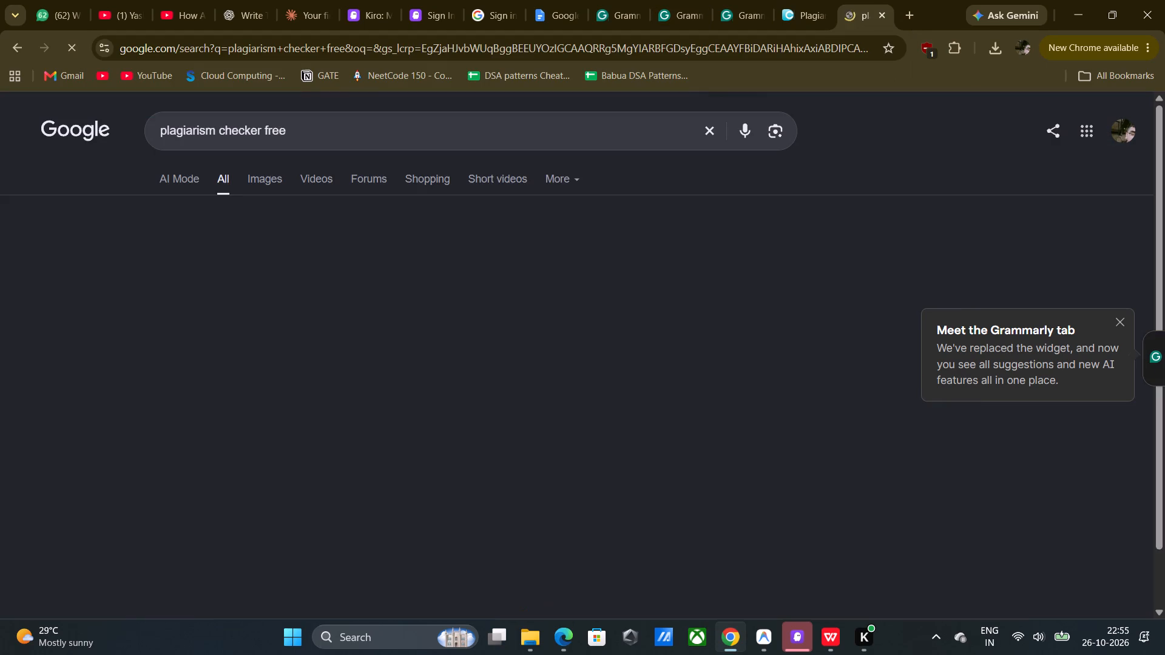
scroll(523, 447, down, 6)
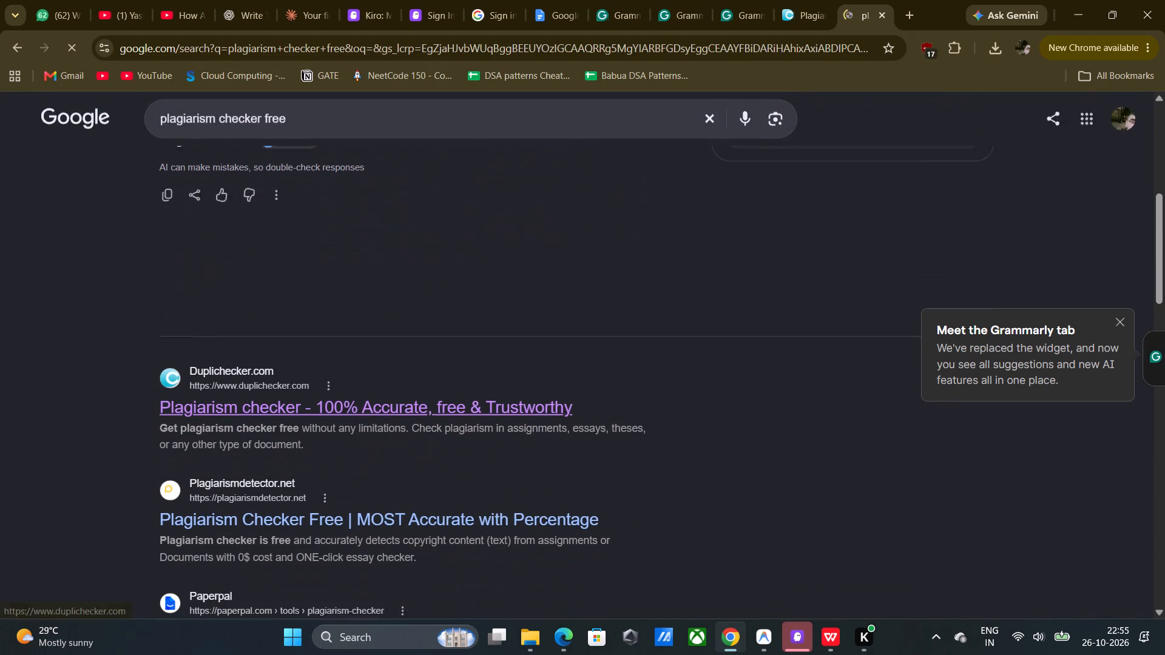
scroll(523, 447, down, 1)
scroll(451, 486, down, 2)
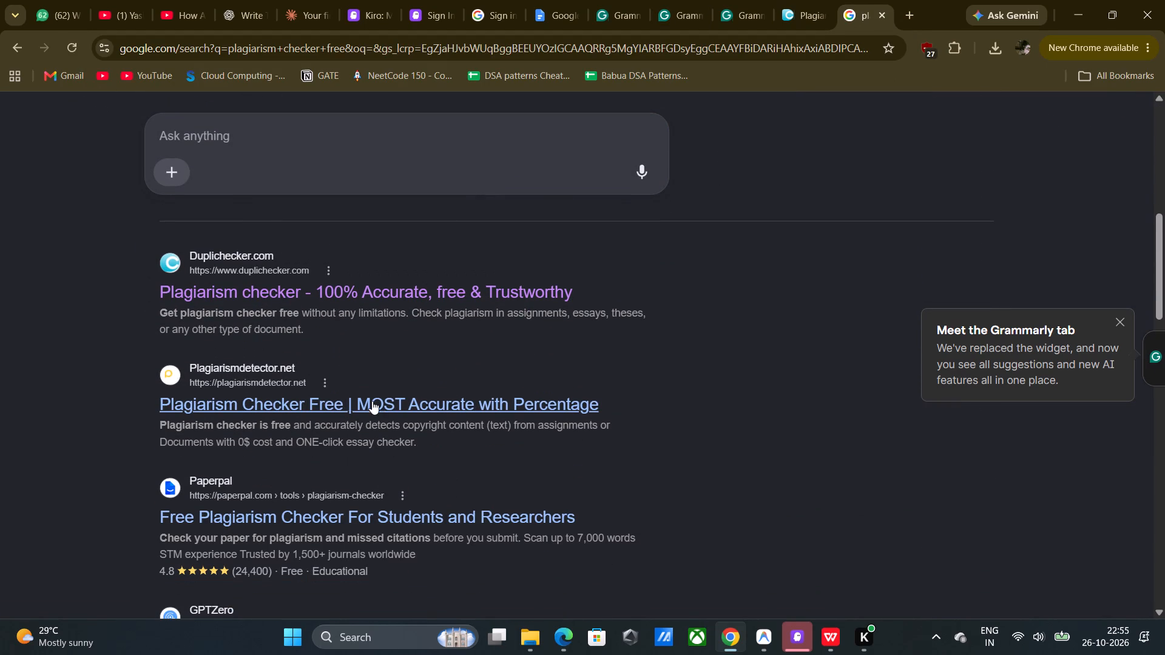
click(372, 401)
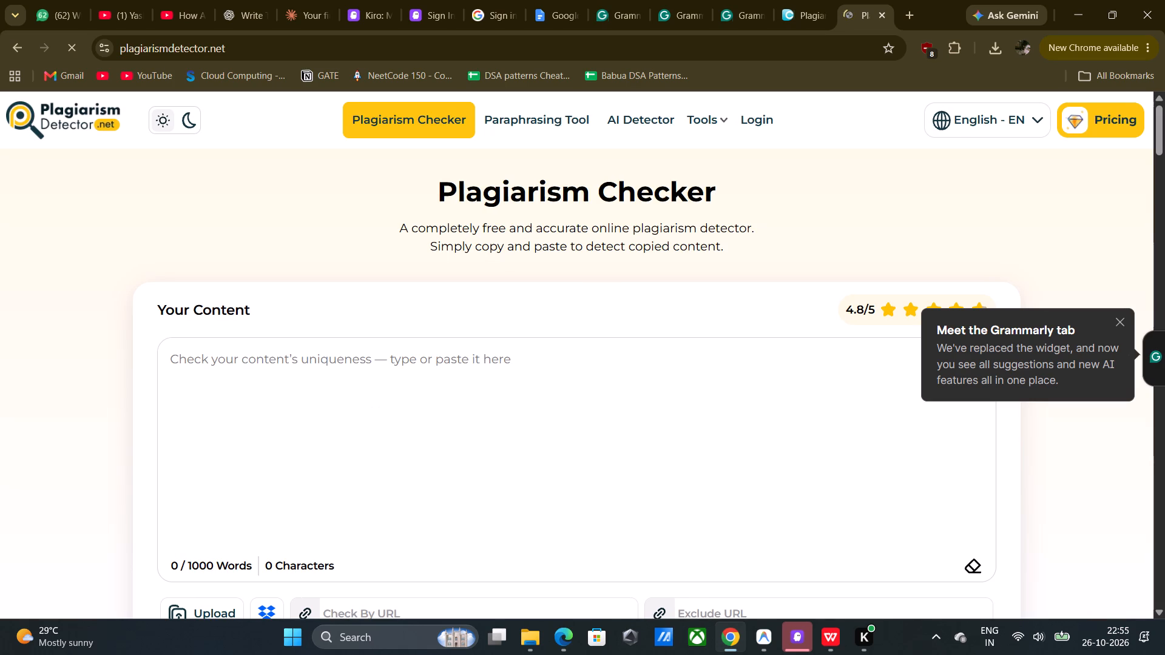
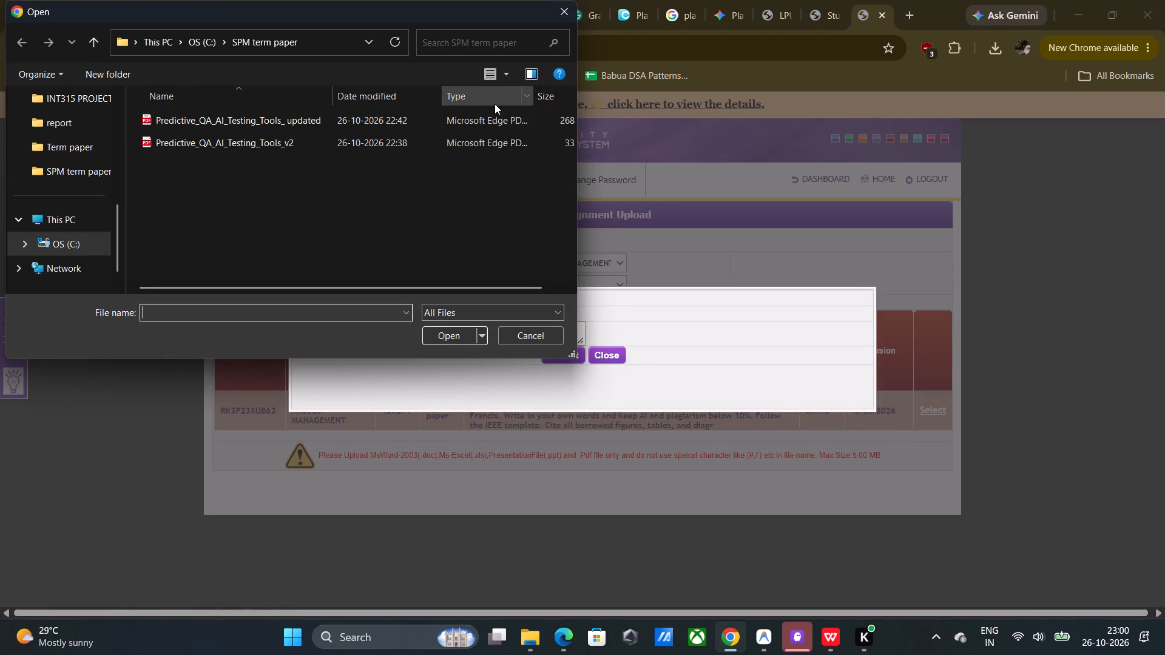
Leave the assignment's file chooser and delete the Predictive_QA_AI_Testing_Tools_v2 PDF from the SPM term paper folder in File Explorer.
click(567, 14)
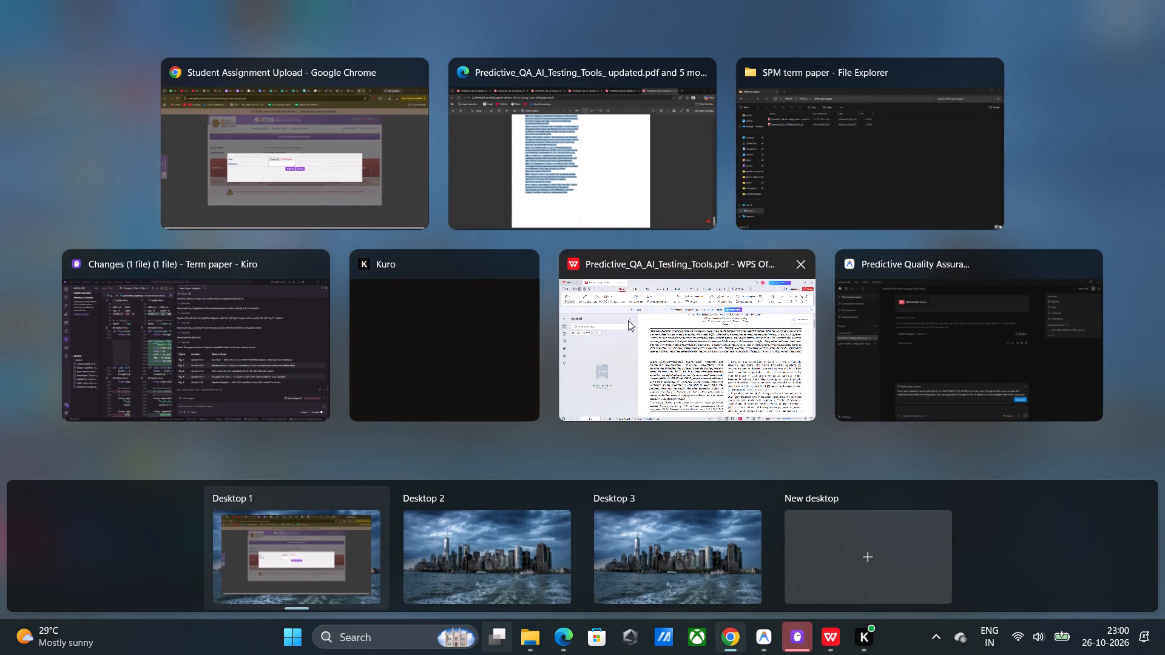
click(311, 181)
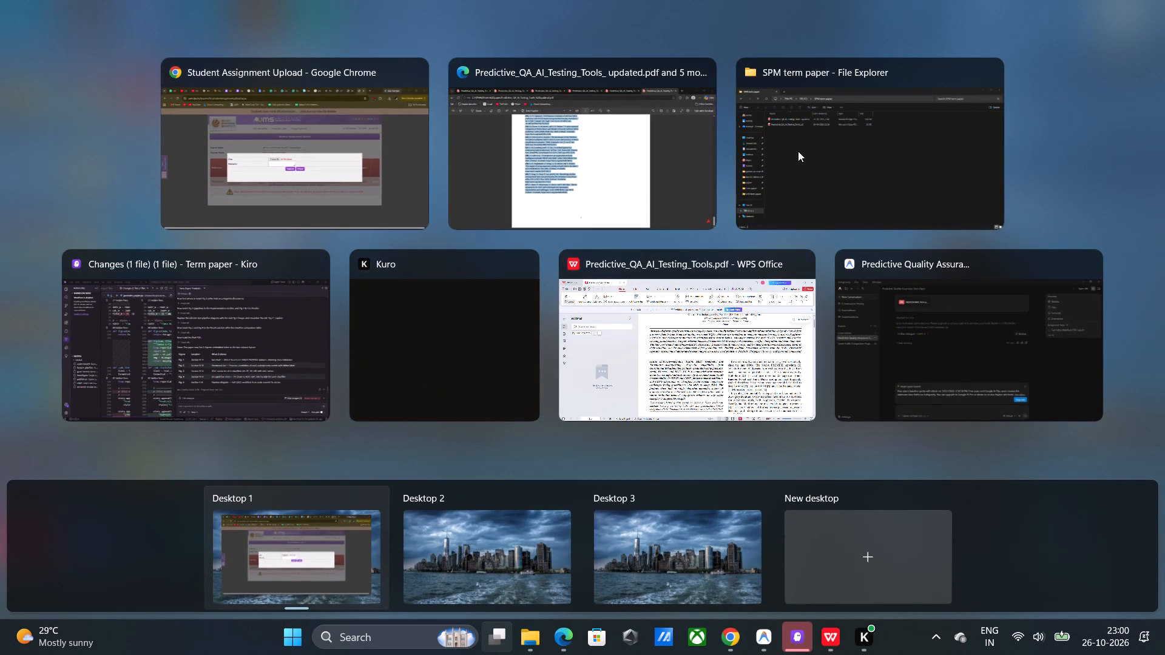
click(798, 151)
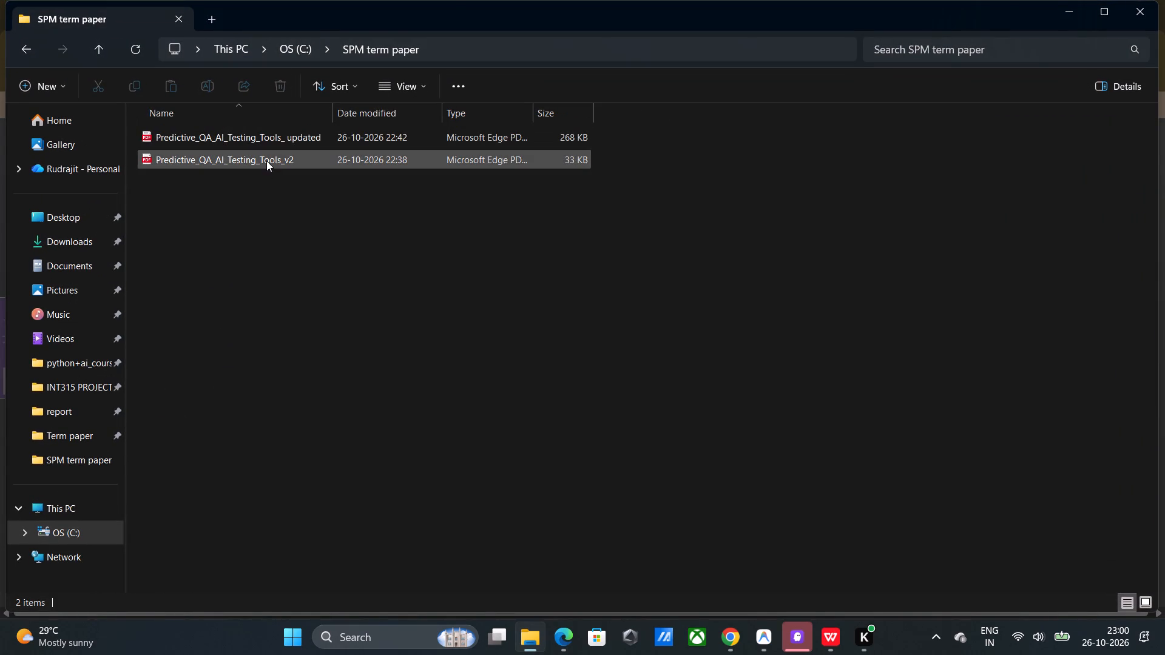
click(266, 161)
click(282, 86)
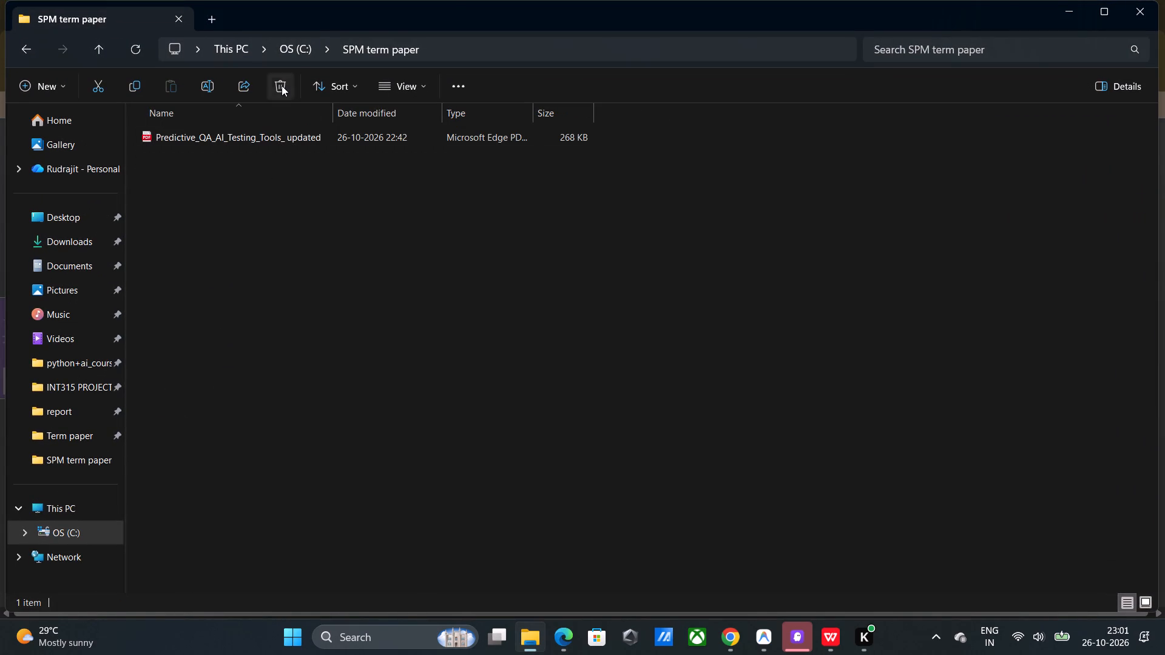
Rename the Predictive_QA_AI_Testing_Tools_ updated PDF as "Predictive QA AI Testing Tools Term Paper", with spaces instead of underscores.
click(289, 135)
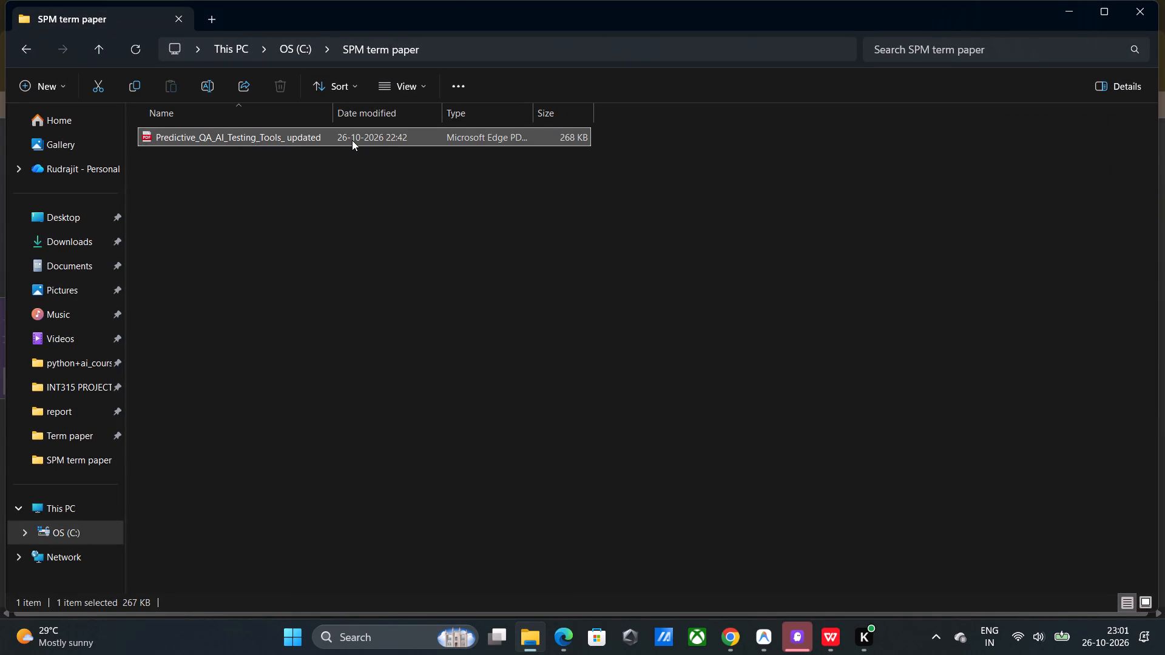
right_click(352, 140)
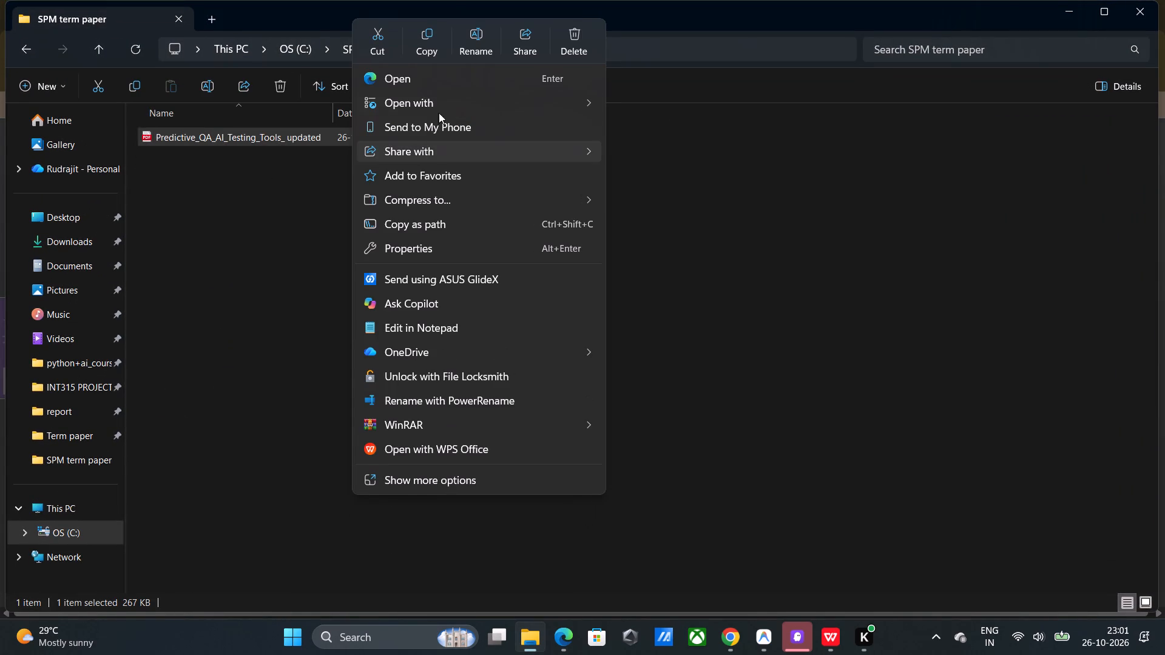
click(483, 42)
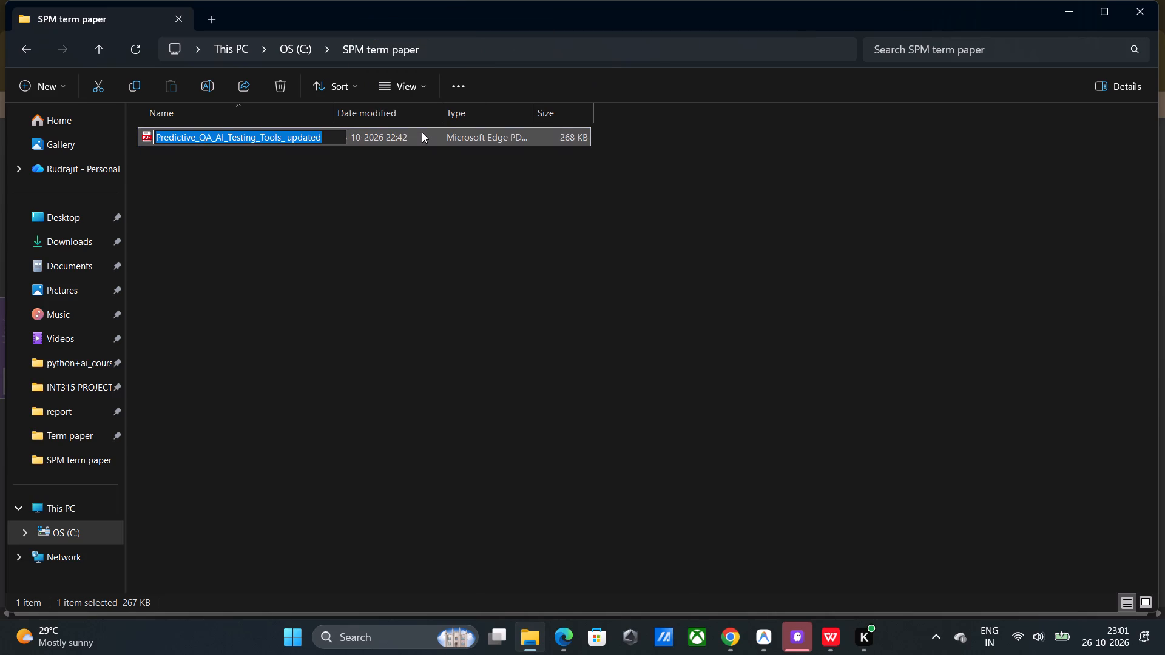
click(328, 138)
key(BackSpace)
key(BackSpace)
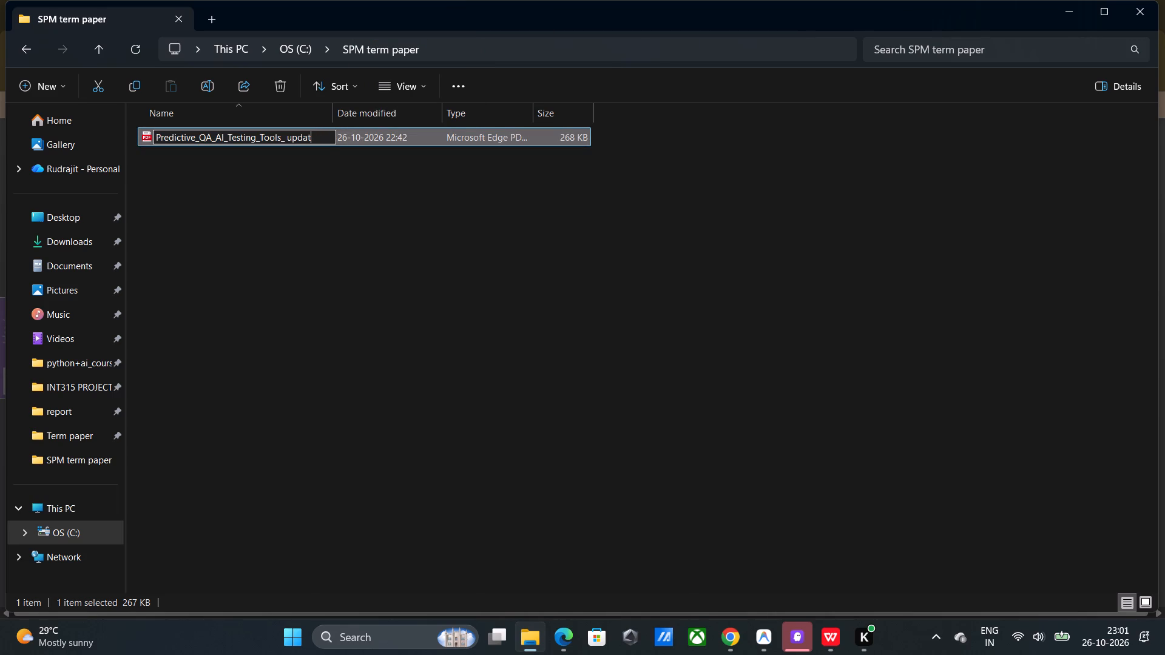
key(BackSpace)
key(BackSpace)
key(BackSpace)
key(BackSpace)
key(BackSpace)
key(BackSpace)
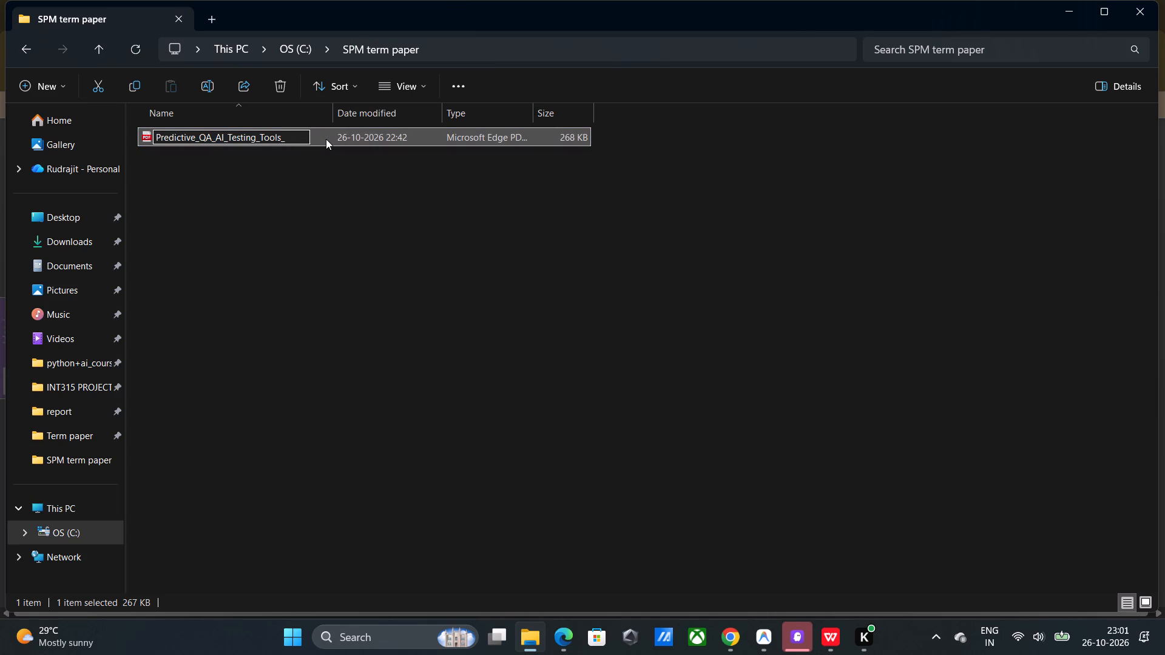
key(BackSpace)
key(Left)
key(Left)
key(Left)
key(Left)
key(Left)
key(BackSpace)
key(space)
key(Left)
key(Left)
key(Left)
key(Left)
key(Left)
key(Left)
key(Left)
key(Left)
key(BackSpace)
key(space)
key(Left)
key(Left)
key(Left)
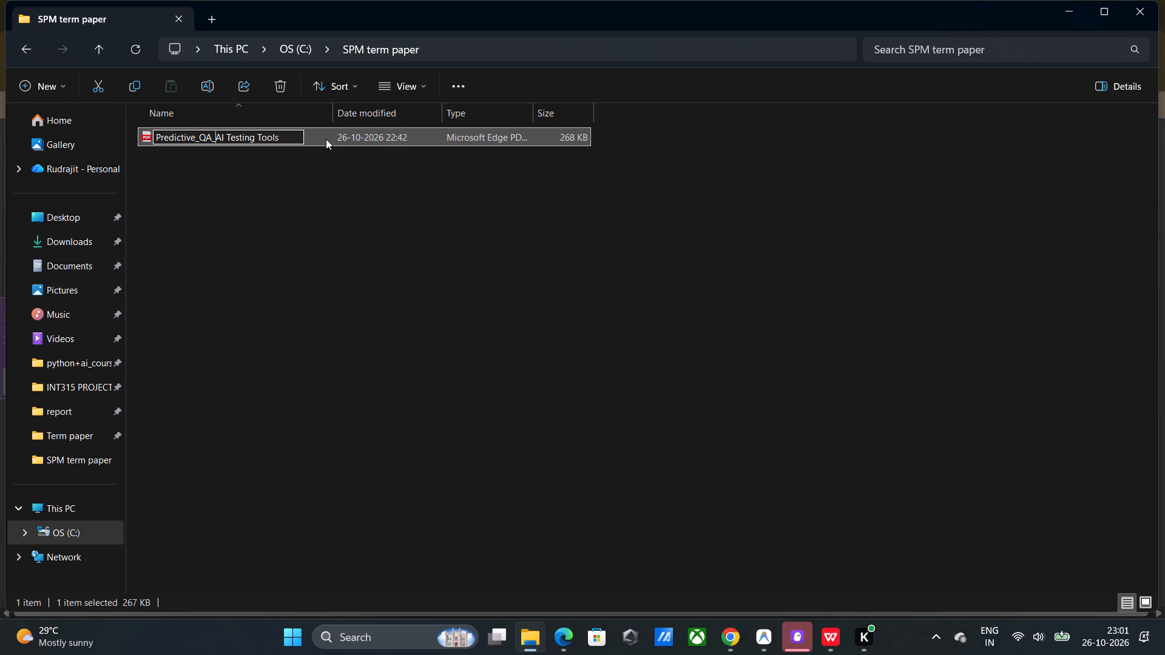
key(Left)
key(Right)
key(BackSpace)
key(space)
key(Left)
key(Left)
key(Left)
key(BackSpace)
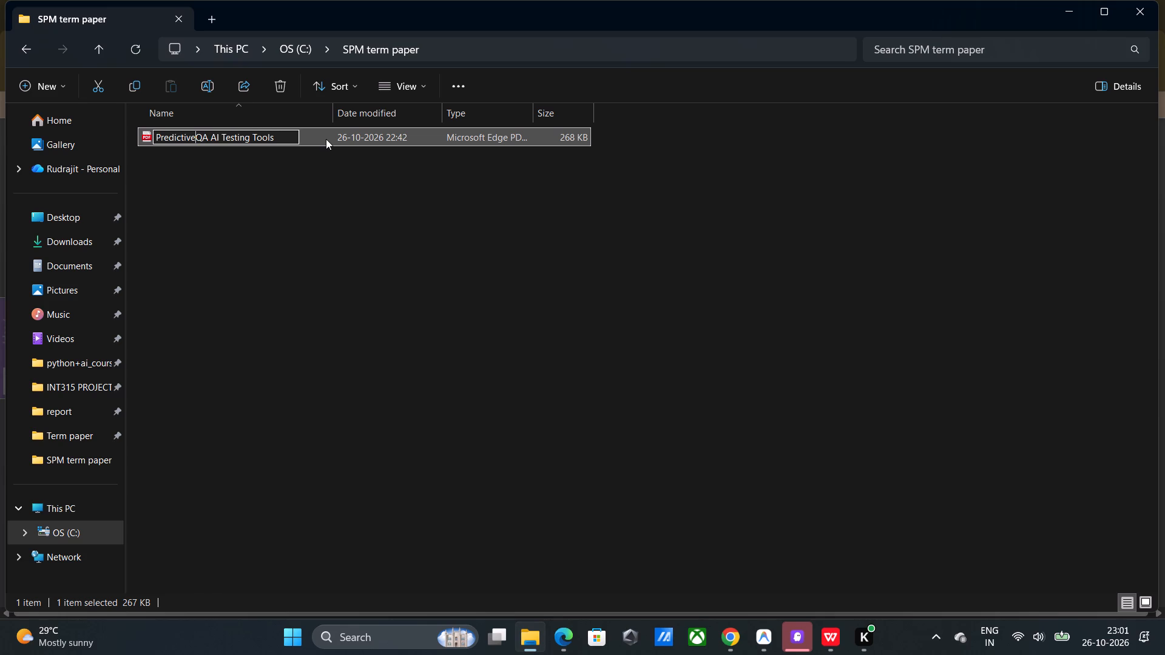
key(space)
click(287, 134)
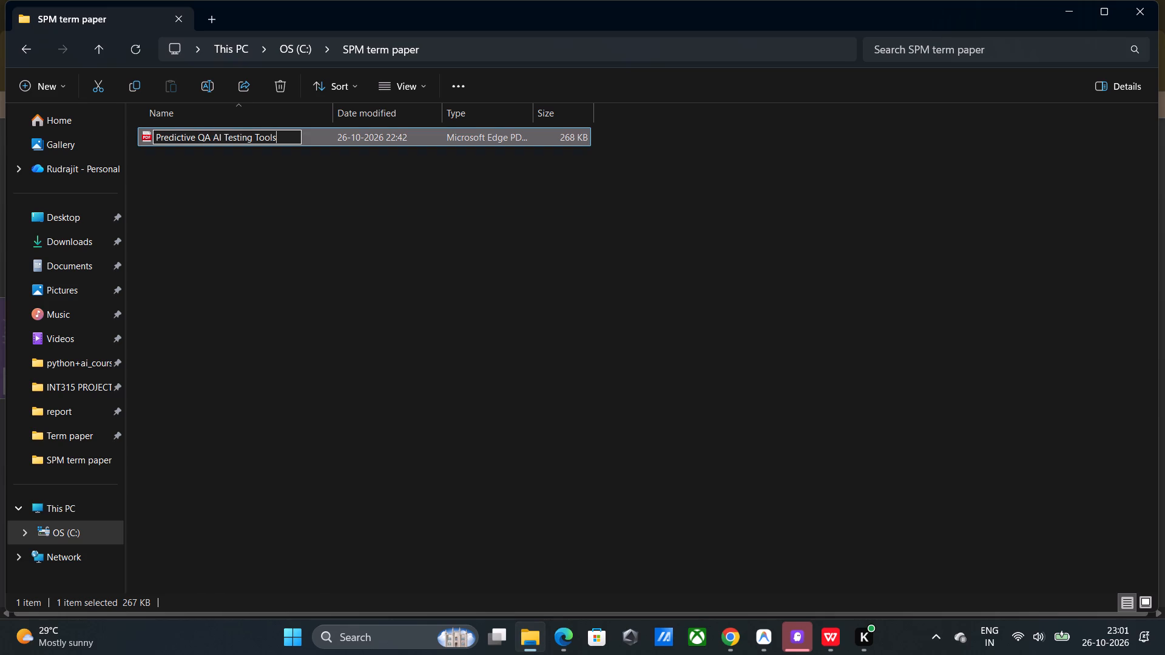
key(space)
text(Ter)
text(m)
key(space)
key(shift+p)
text(aper)
key(Return)
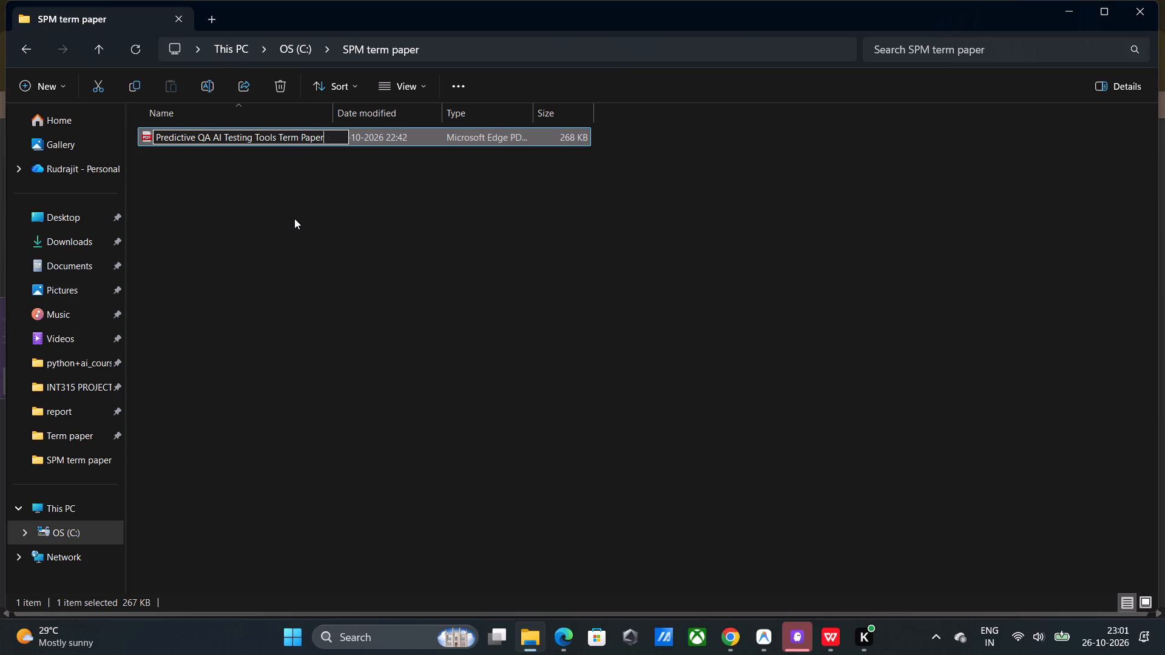
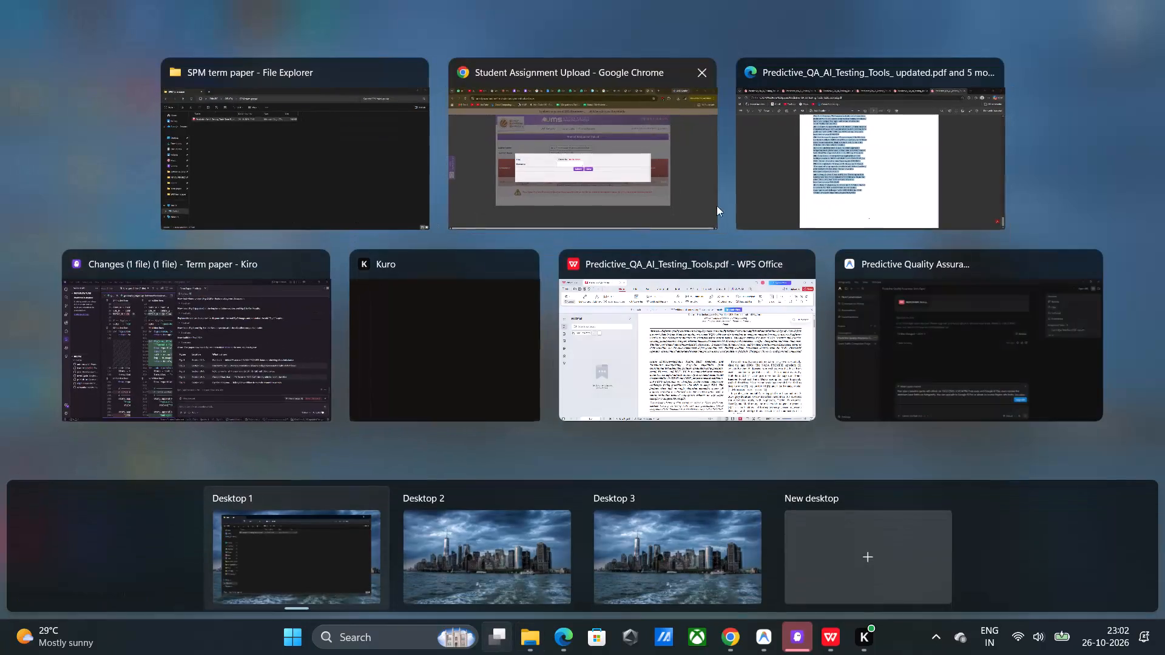
Switch to Chrome and examine the term paper's plagiarism report on DupliChecker, including its scores, source breakdown and document preview.
click(607, 162)
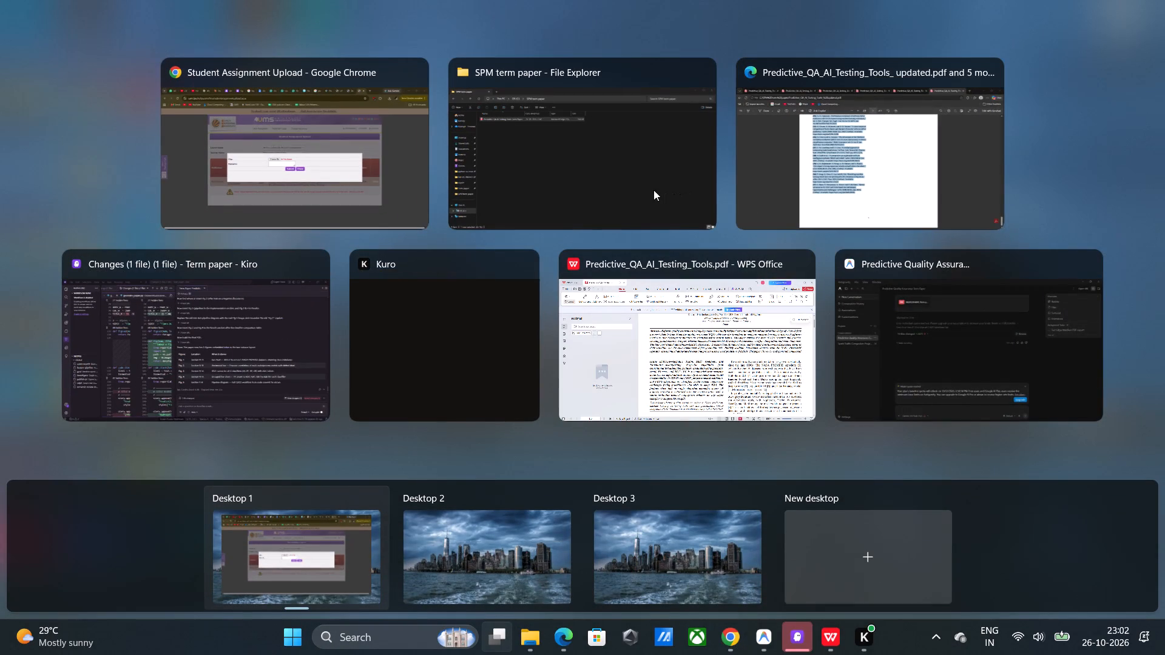
click(323, 146)
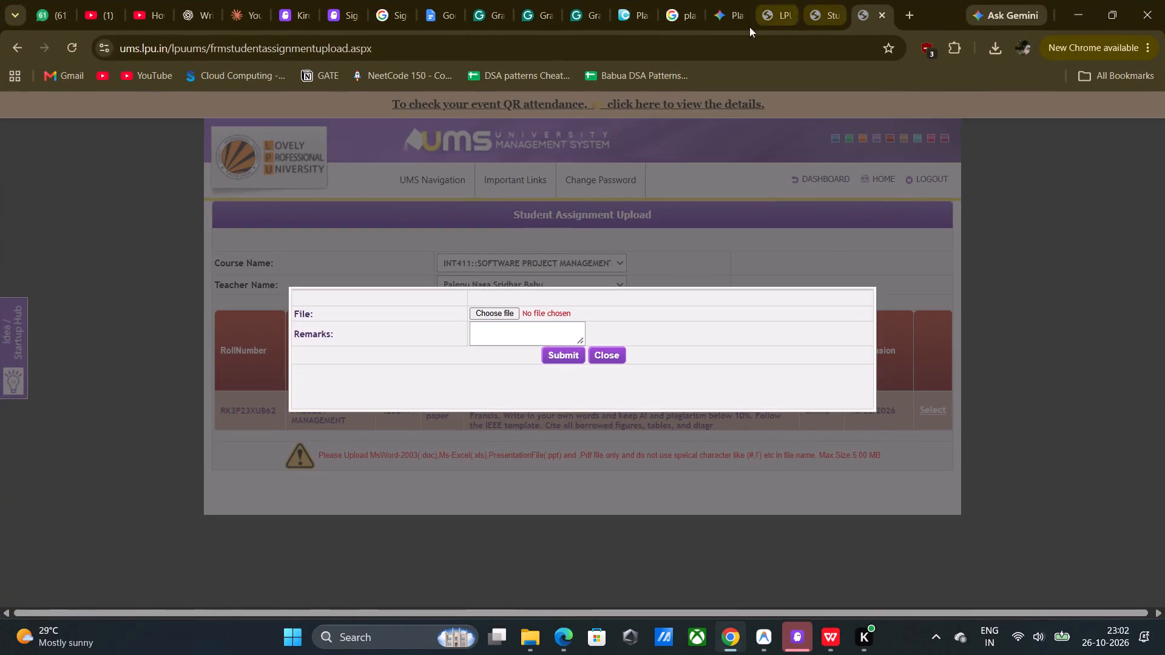
click(624, 12)
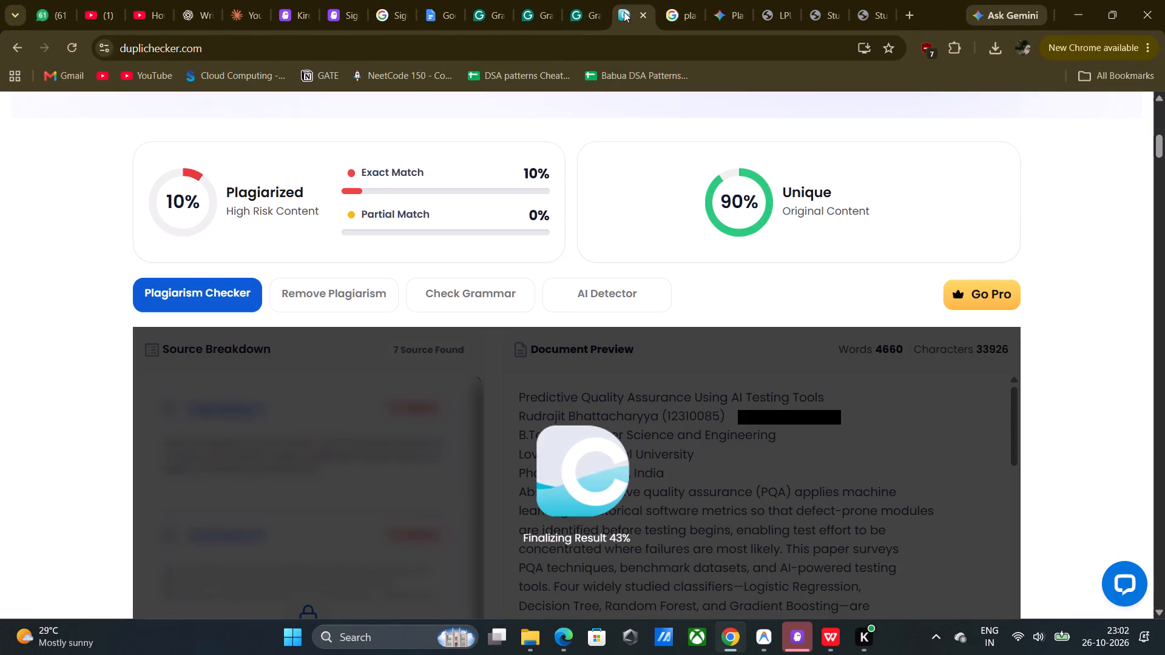
scroll(663, 220, down, 2)
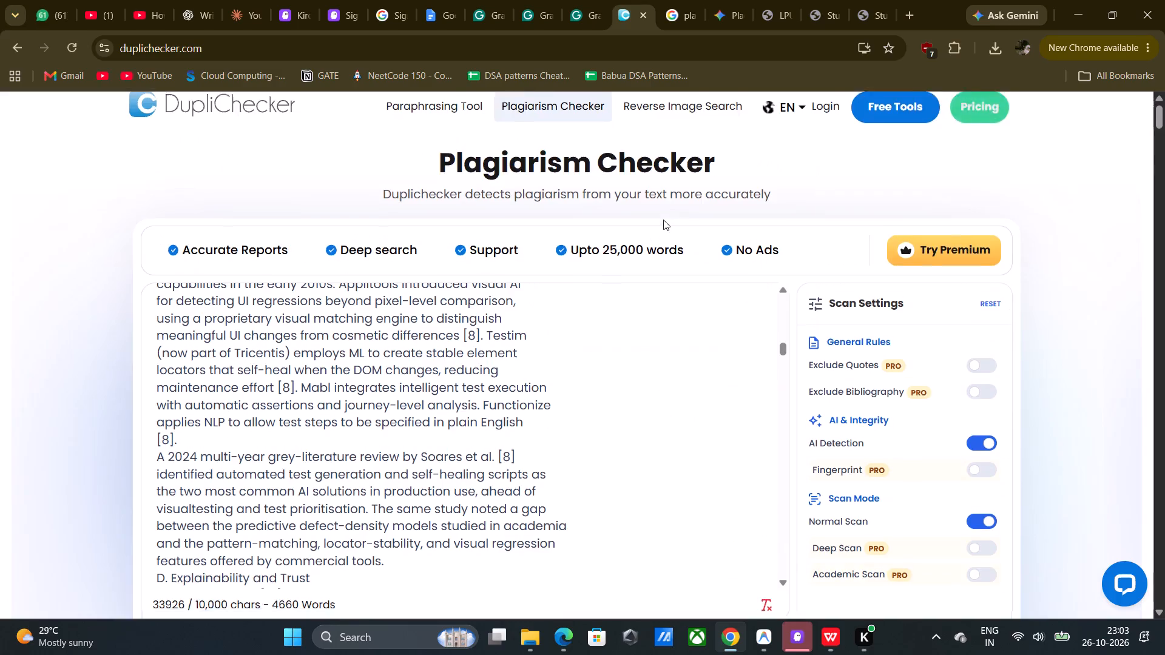
scroll(663, 220, down, 2)
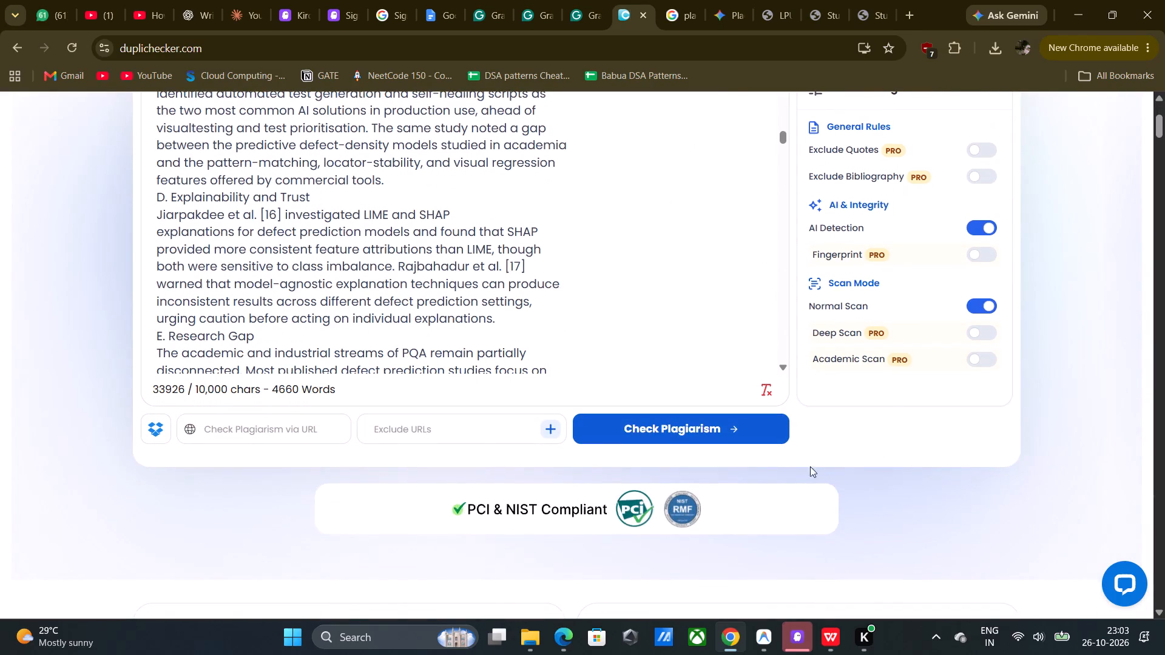
scroll(815, 469, down, 5)
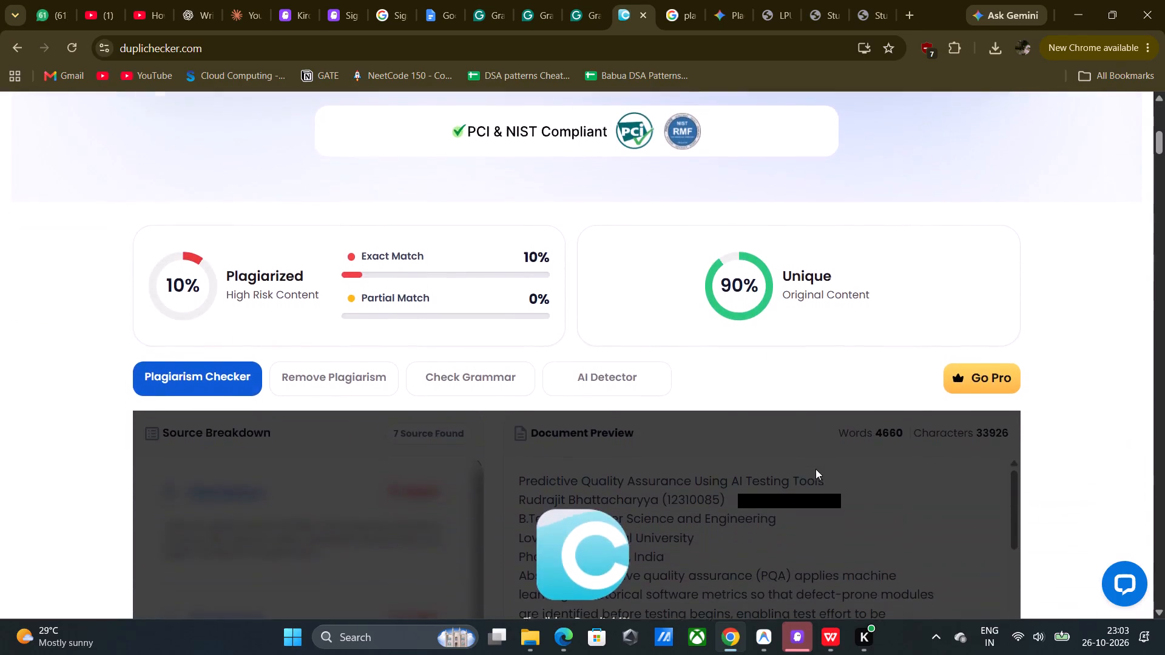
scroll(815, 469, down, 4)
scroll(604, 374, up, 1)
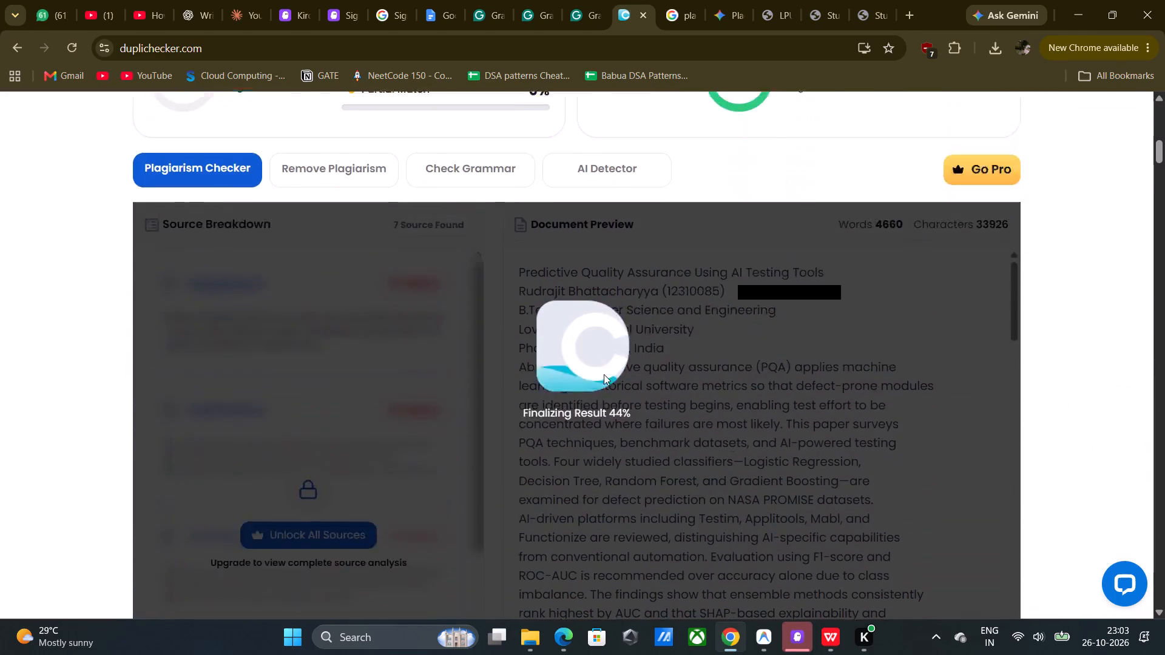
scroll(604, 374, up, 2)
Try to open the report's Remove Plagiarism, Check Grammar and AI Detector views, and return to the plagiarism scores.
click(344, 276)
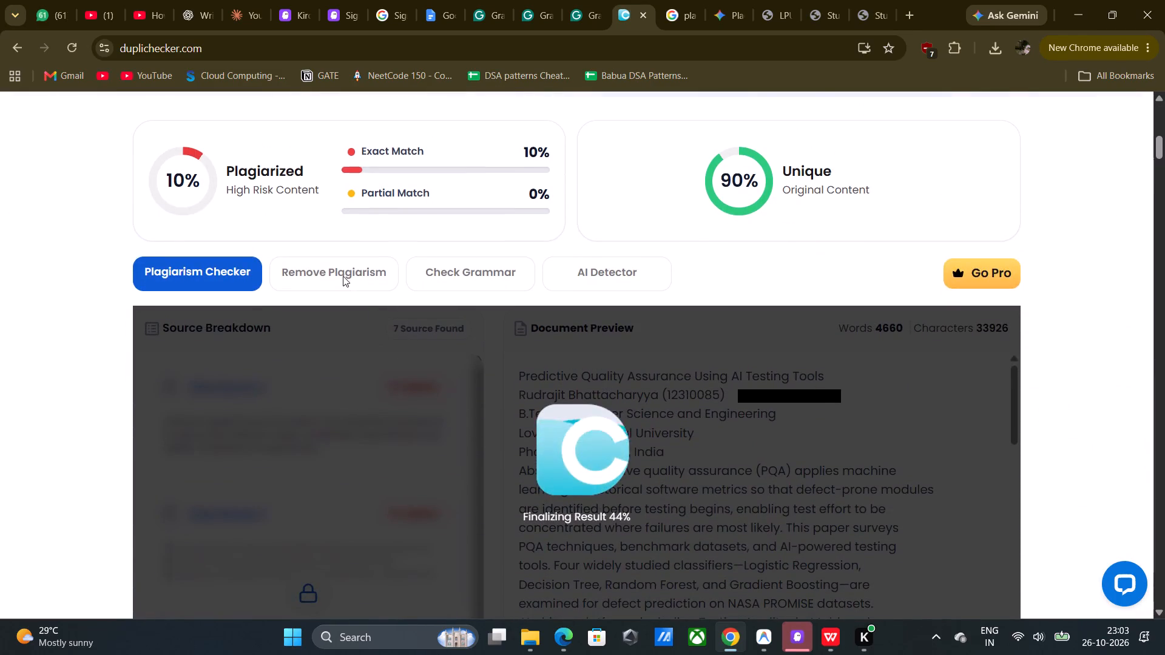
click(337, 276)
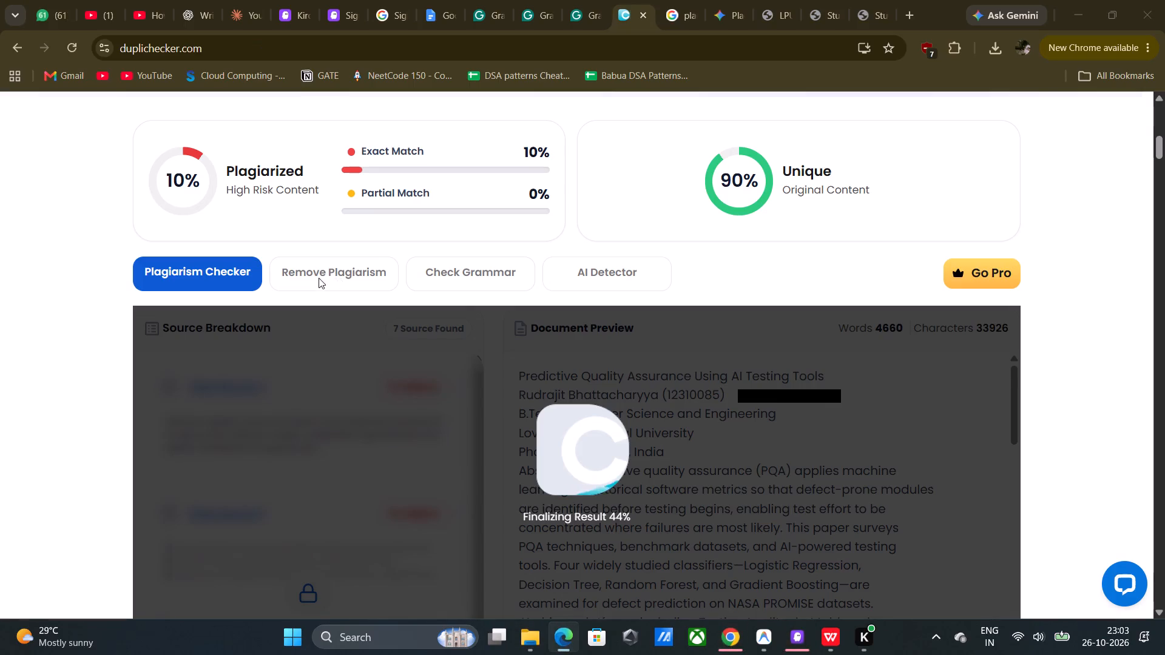
click(319, 278)
click(455, 278)
click(598, 264)
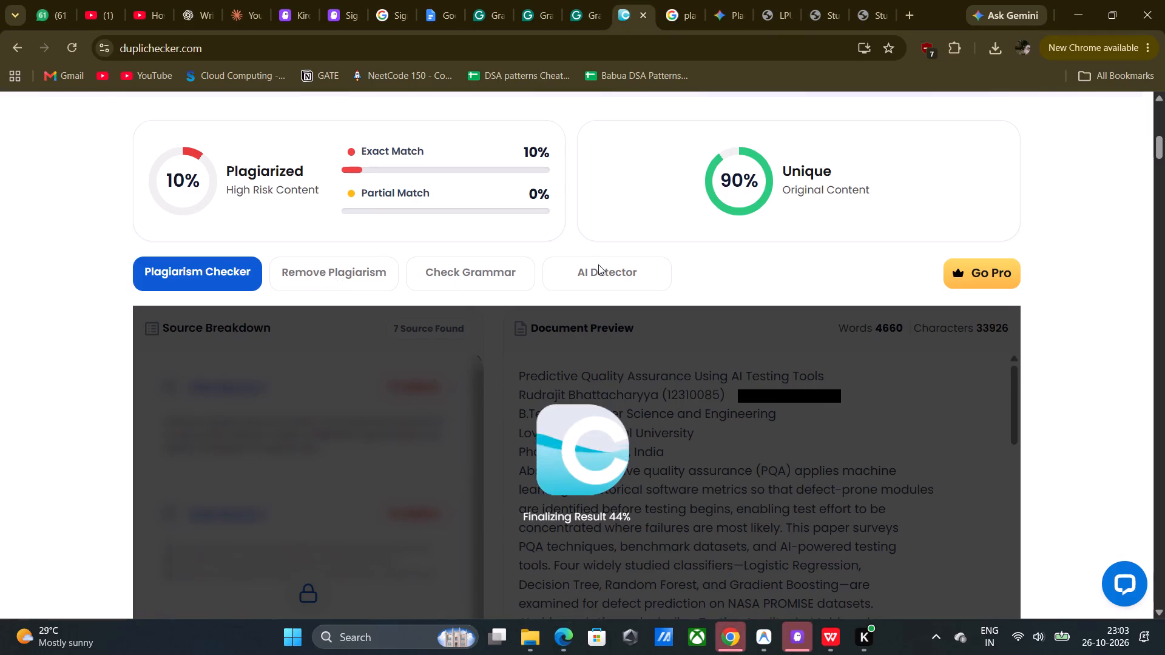
scroll(345, 336, up, 3)
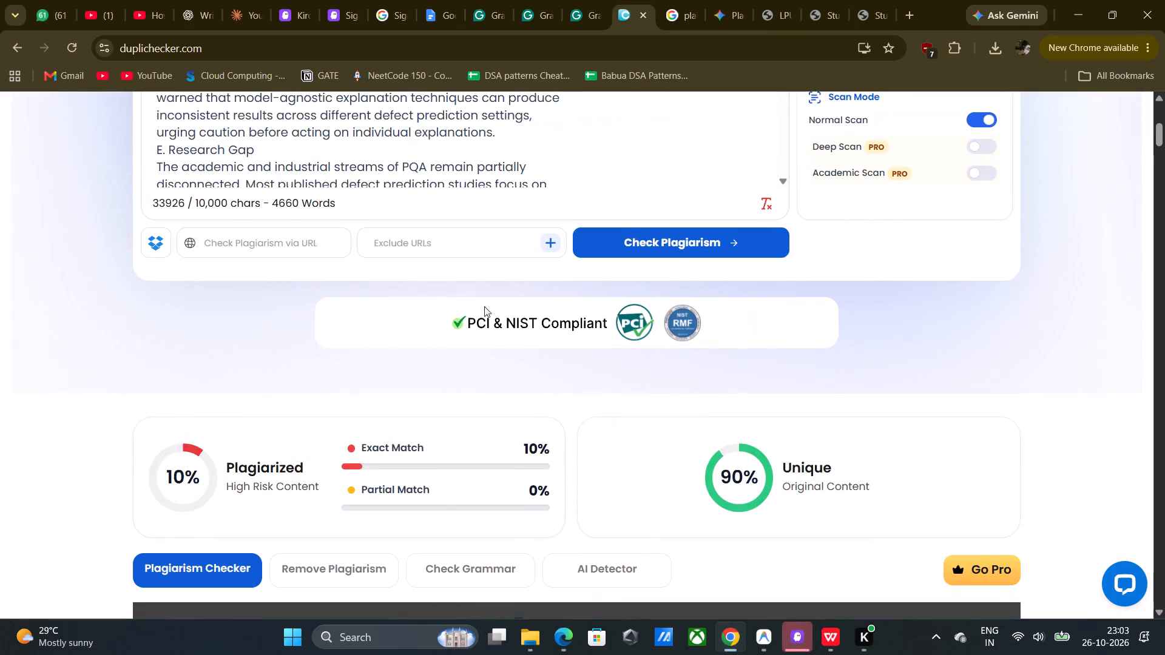
scroll(439, 496, down, 2)
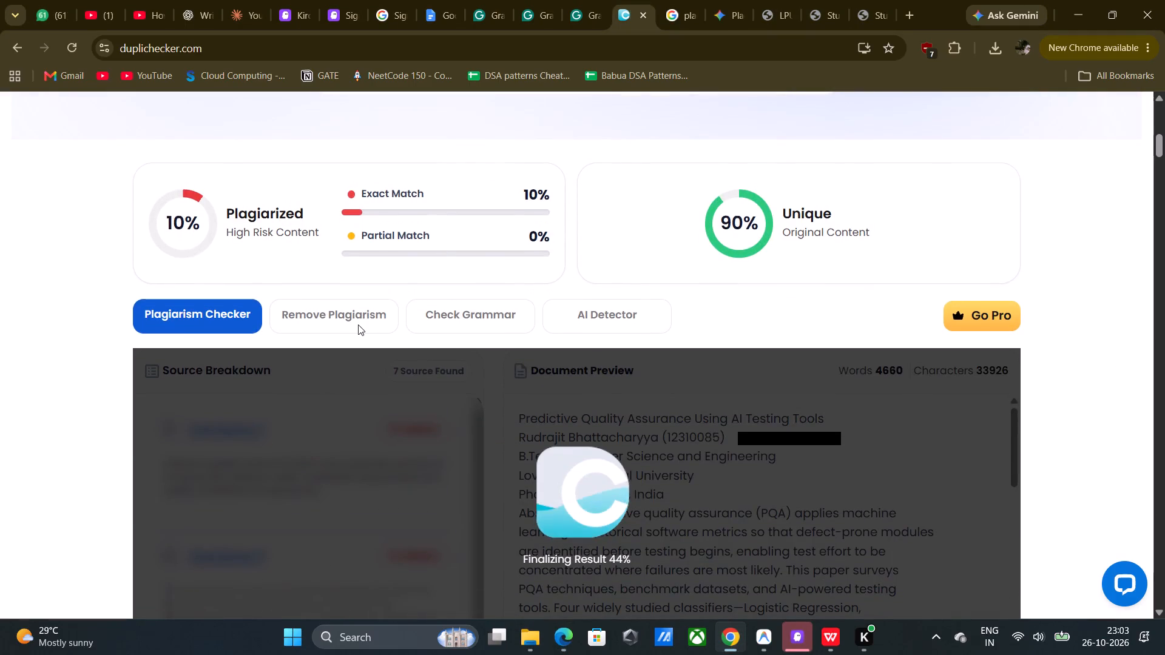
click(358, 324)
scroll(358, 324, down, 5)
scroll(475, 333, up, 1)
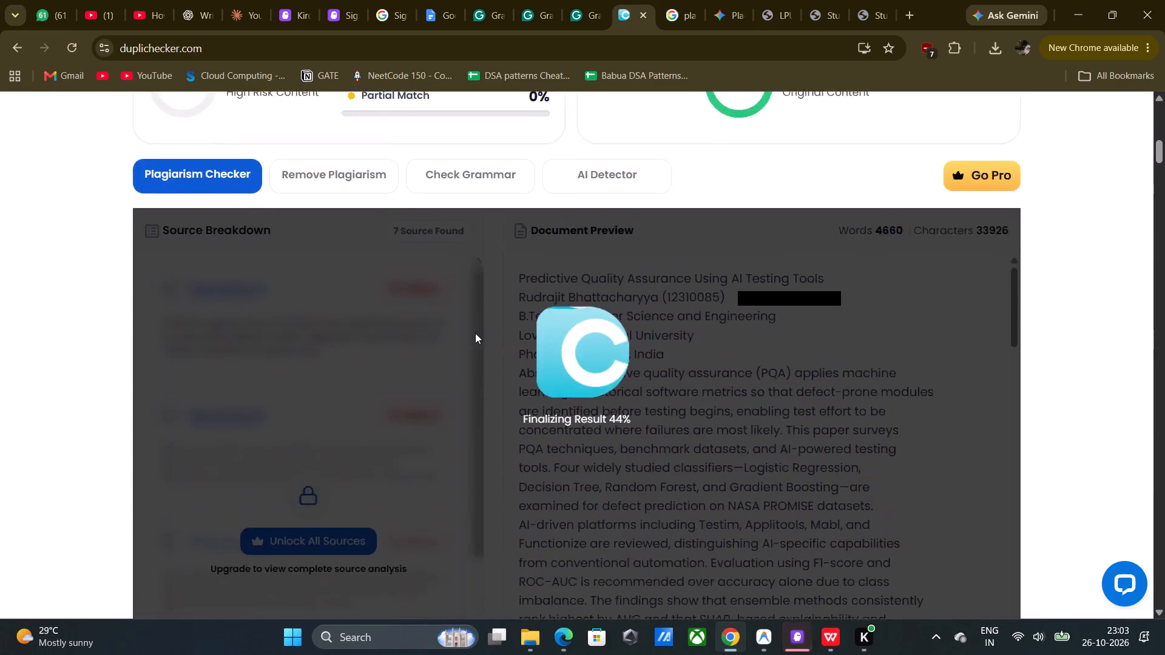
scroll(475, 333, up, 3)
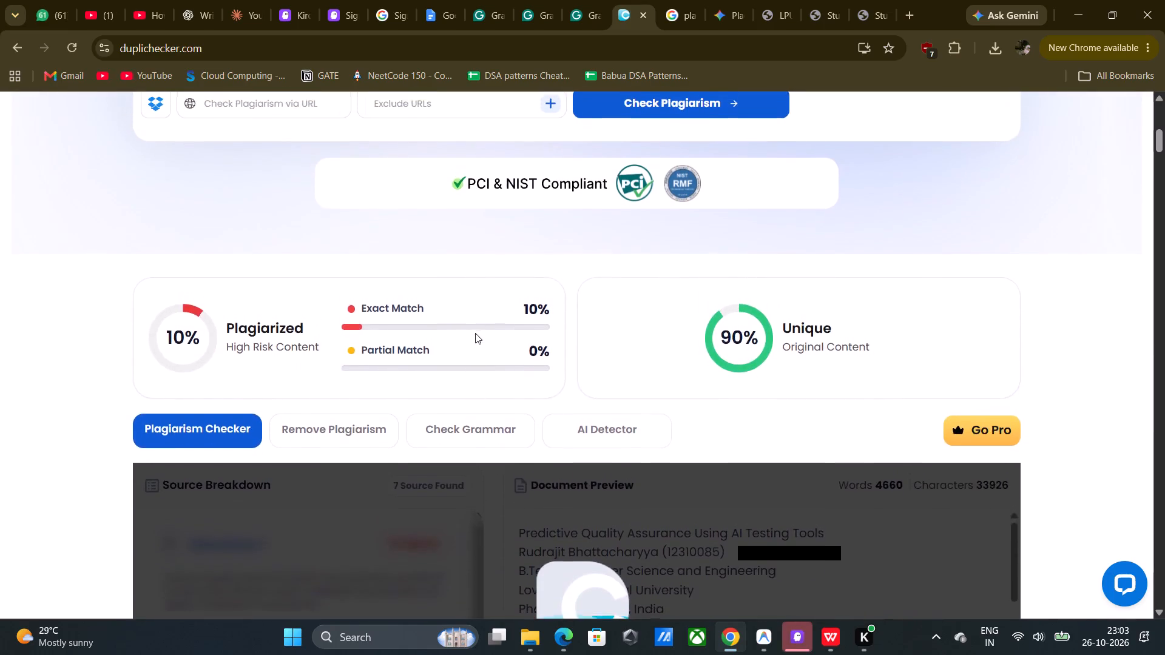
scroll(475, 333, up, 3)
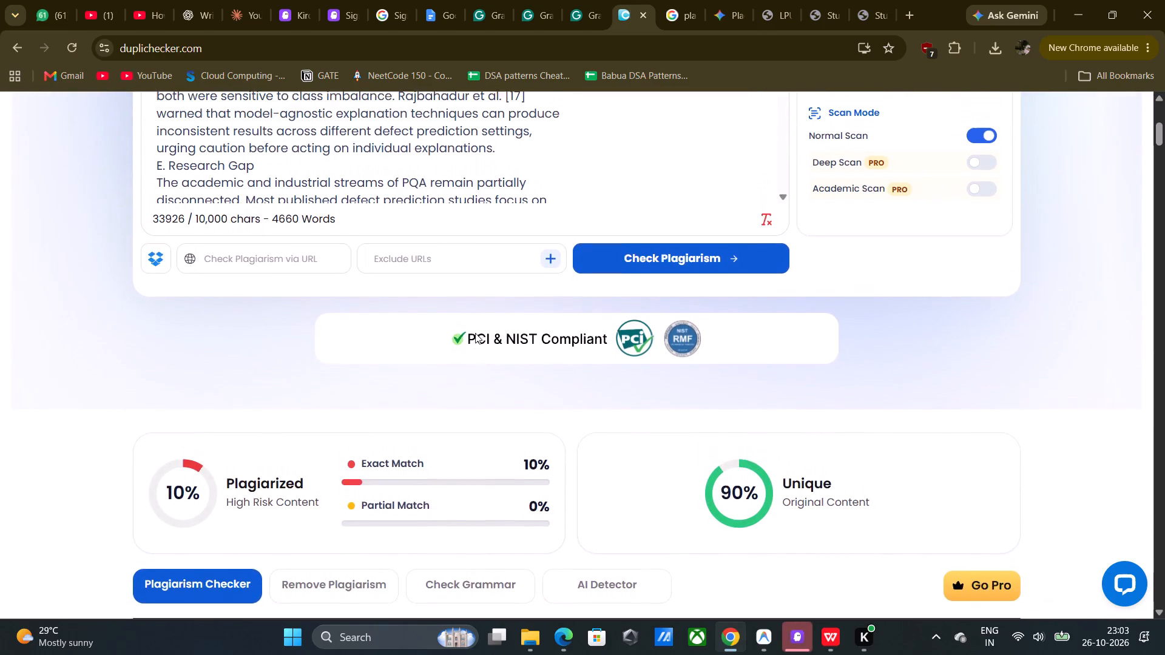
scroll(475, 333, up, 1)
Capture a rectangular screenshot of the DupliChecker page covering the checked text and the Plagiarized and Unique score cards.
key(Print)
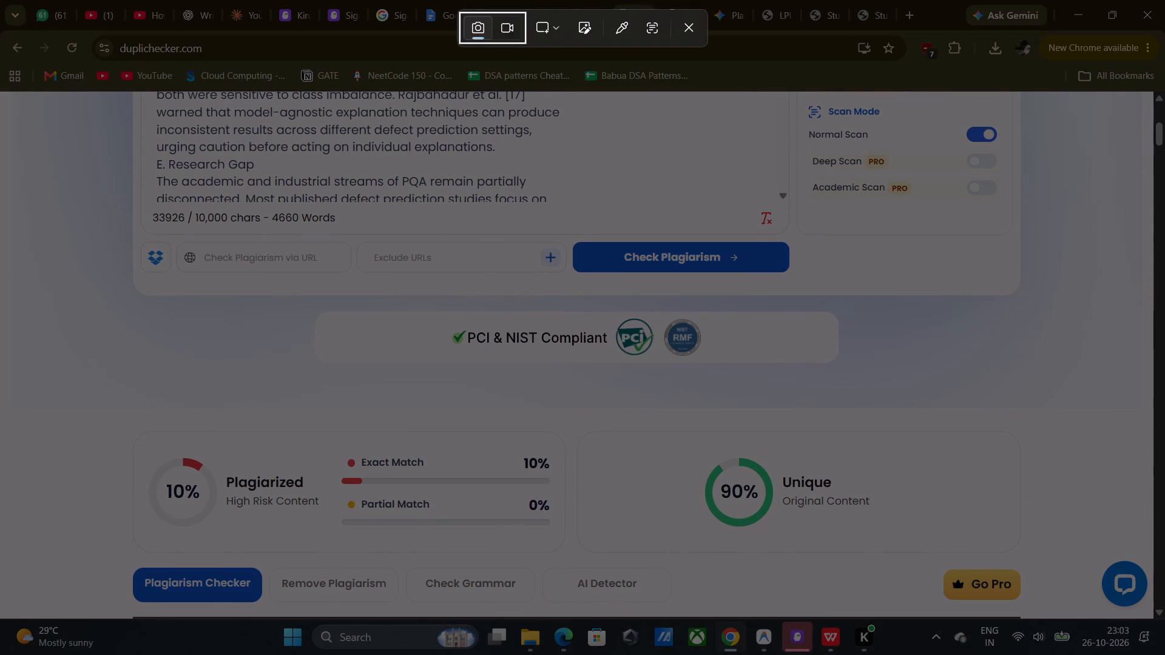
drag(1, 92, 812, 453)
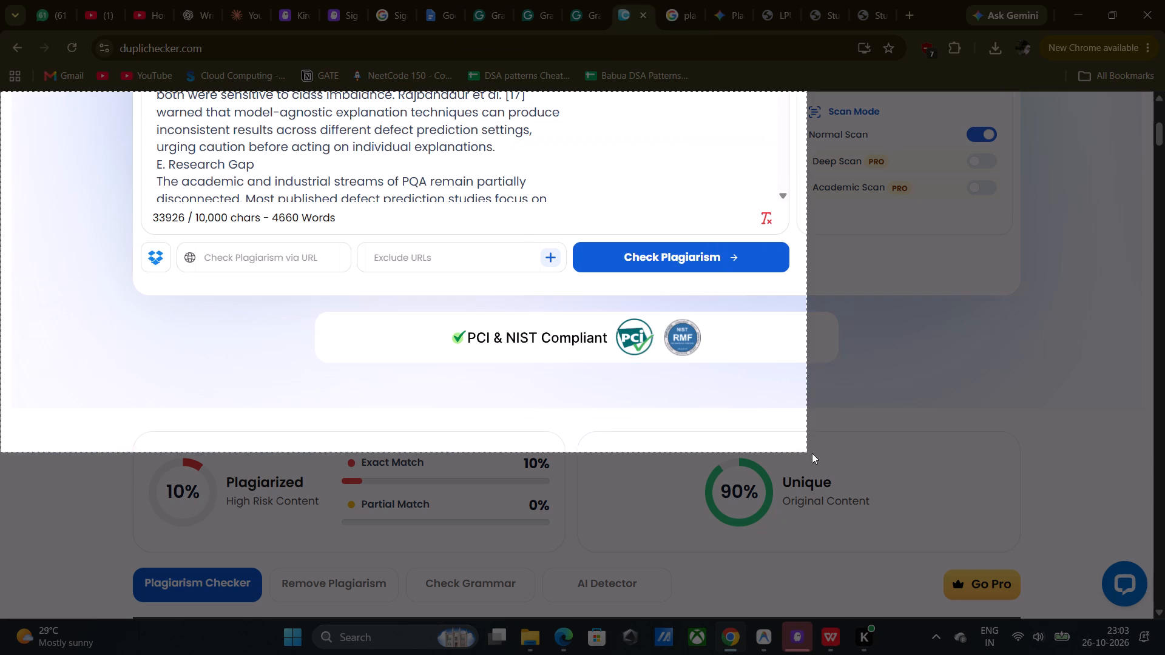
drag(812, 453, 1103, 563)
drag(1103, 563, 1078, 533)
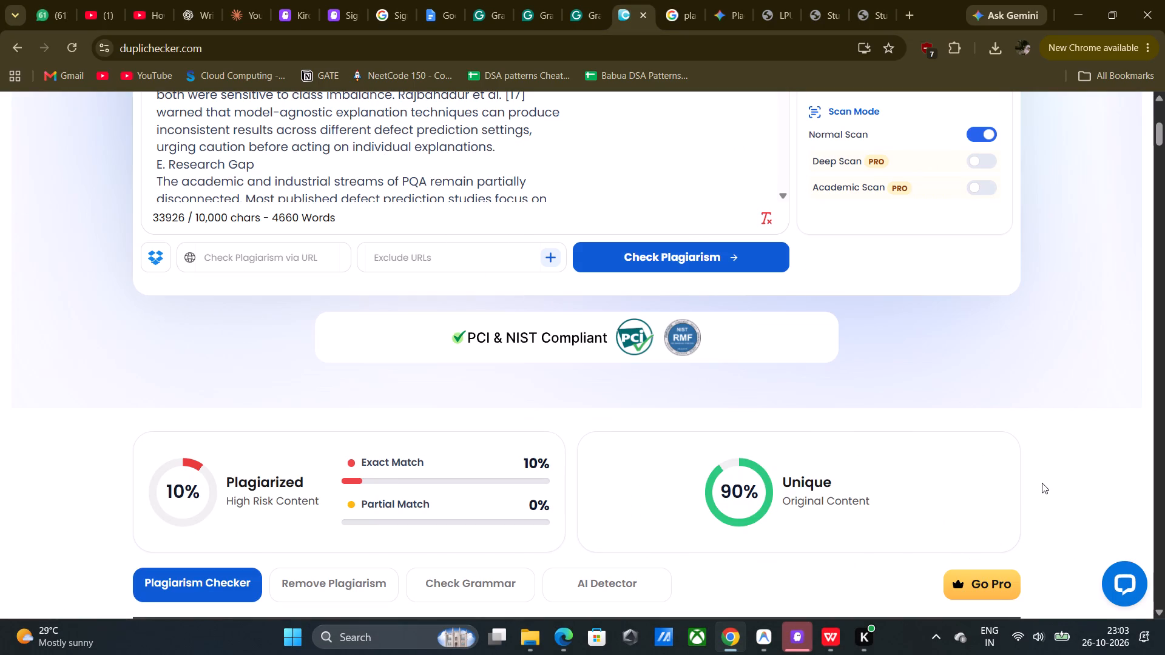
Capture a full-width screenshot of the DupliChecker page content down to just below the Plagiarized and Unique score cards.
key(Print)
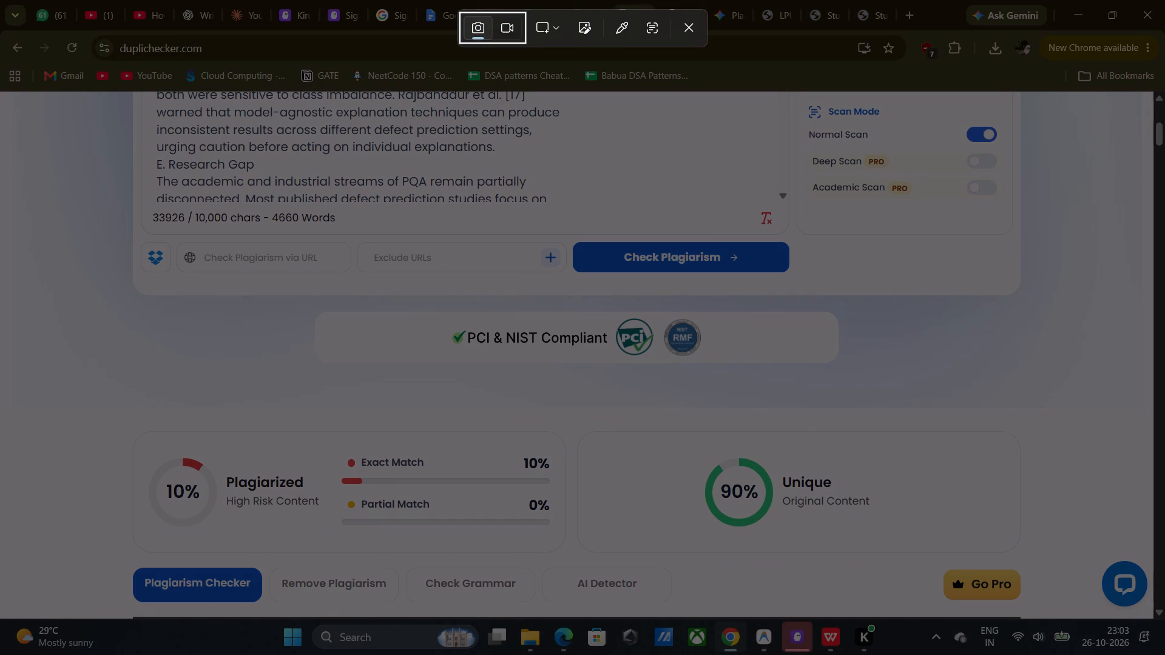
drag(0, 90, 760, 458)
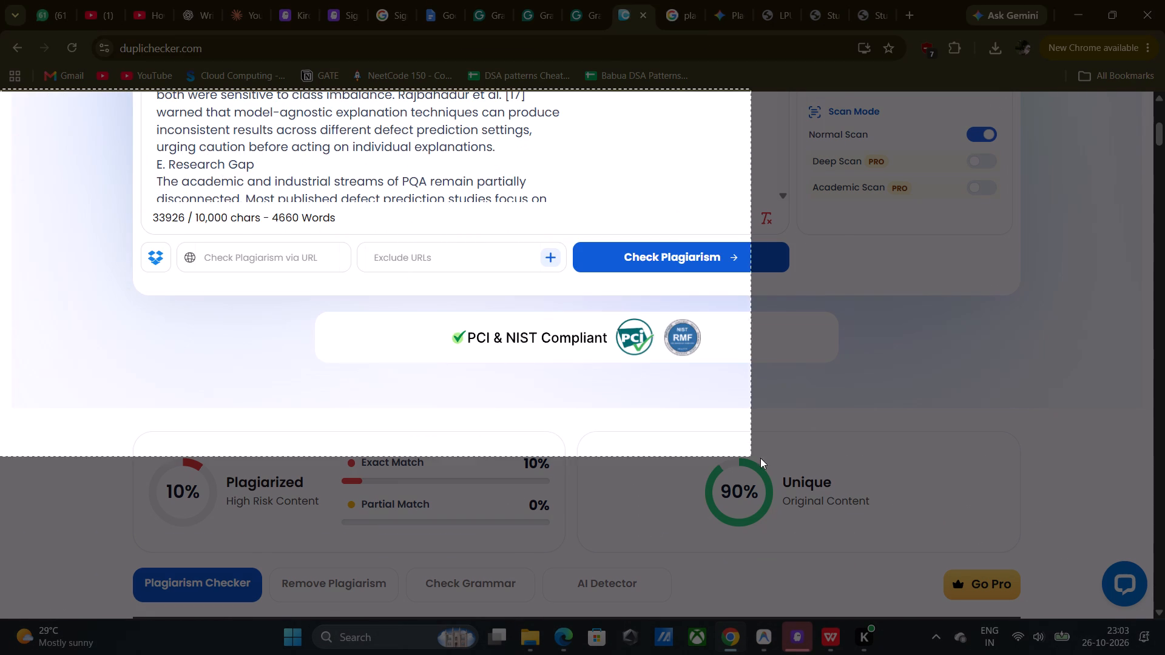
drag(760, 458, 1148, 564)
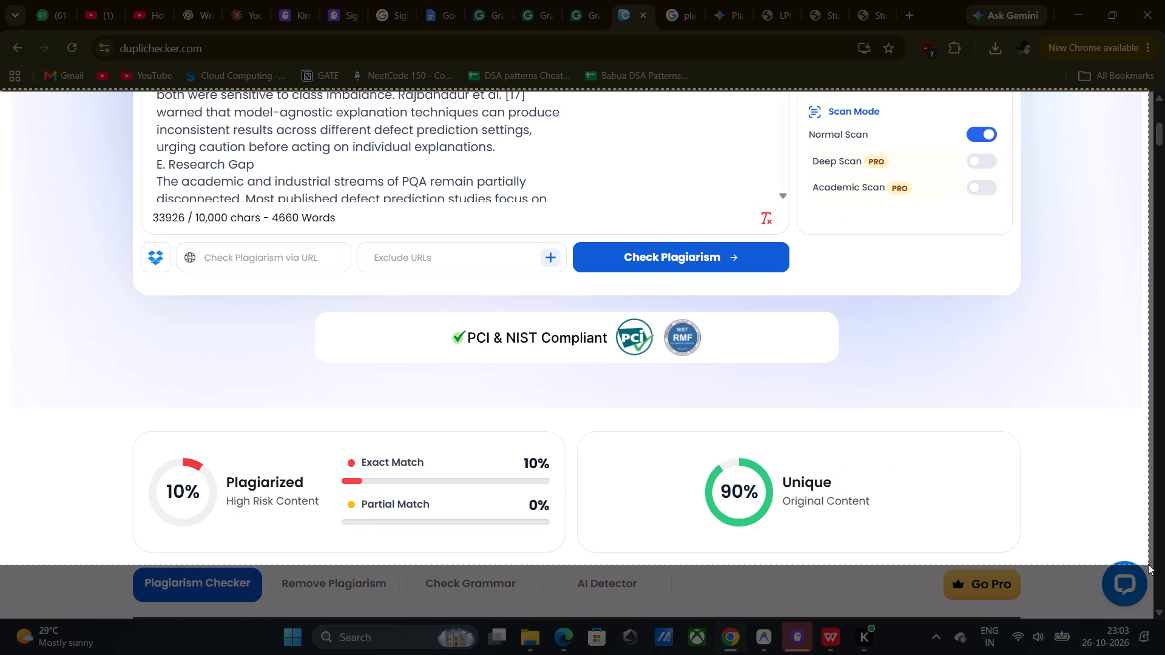
drag(1148, 564, 1148, 563)
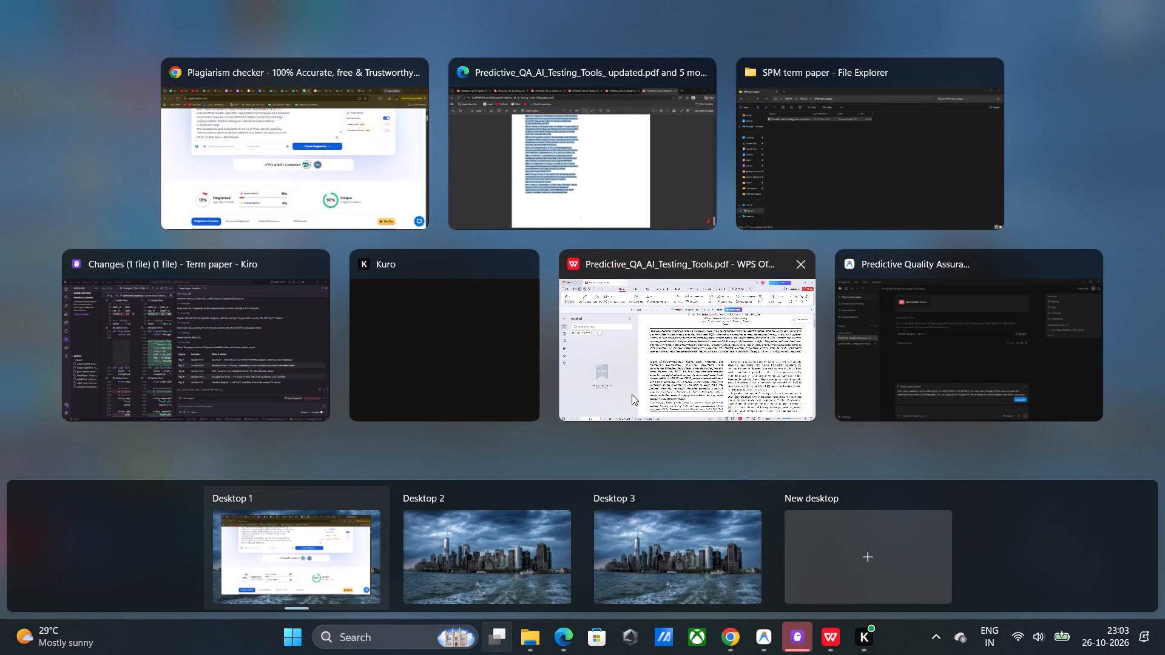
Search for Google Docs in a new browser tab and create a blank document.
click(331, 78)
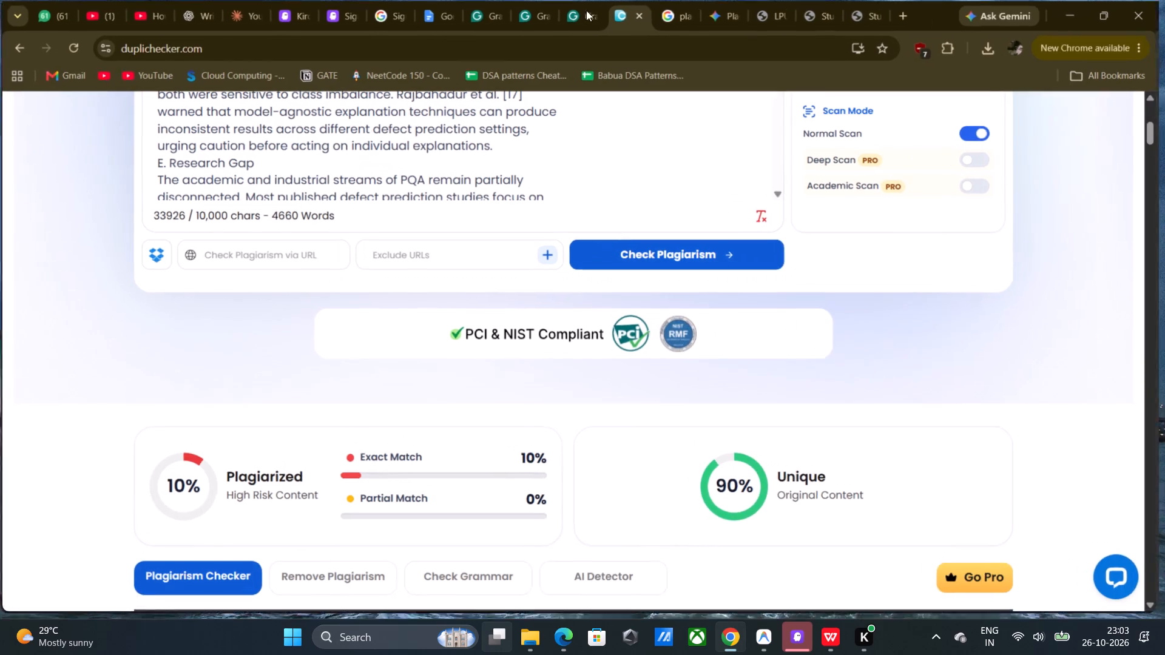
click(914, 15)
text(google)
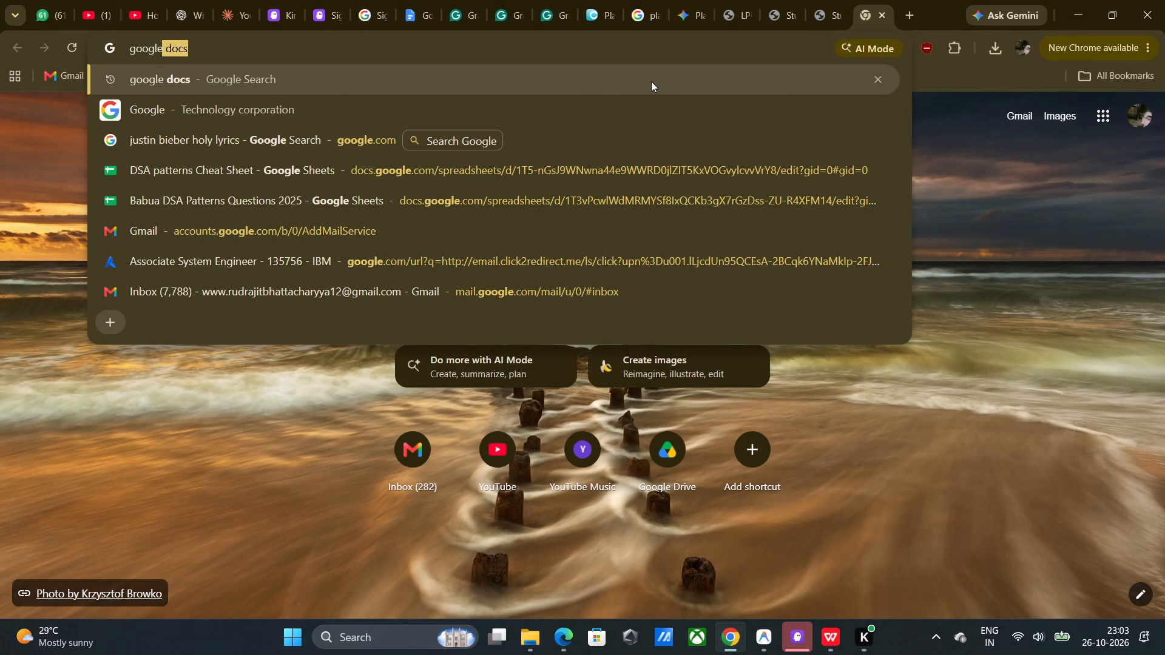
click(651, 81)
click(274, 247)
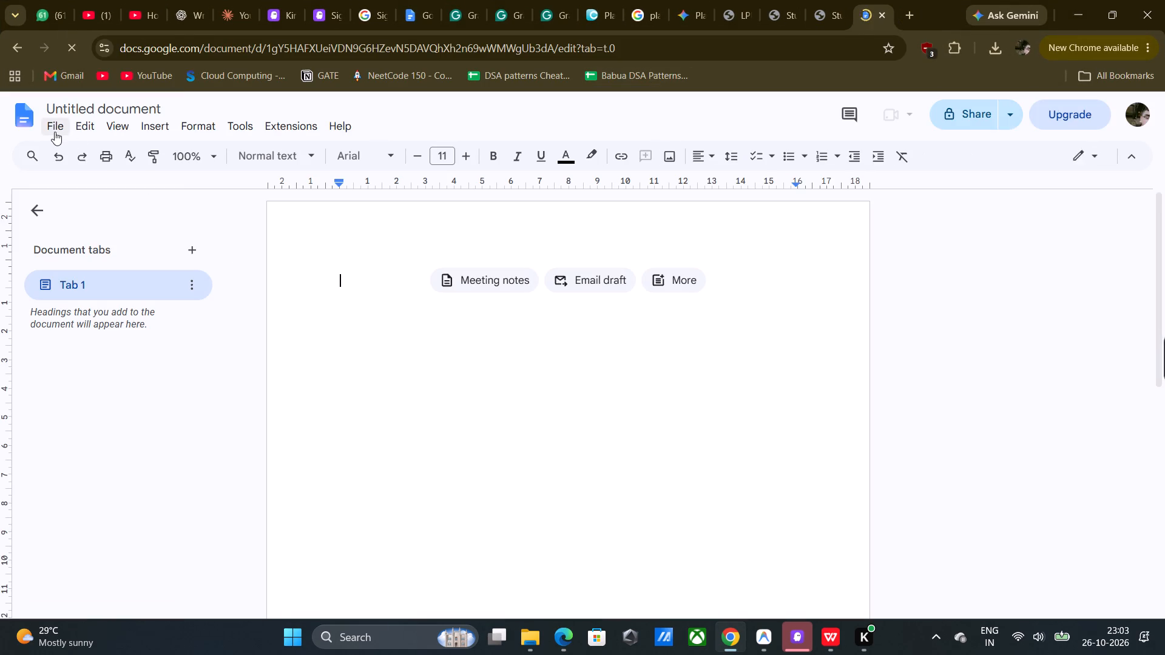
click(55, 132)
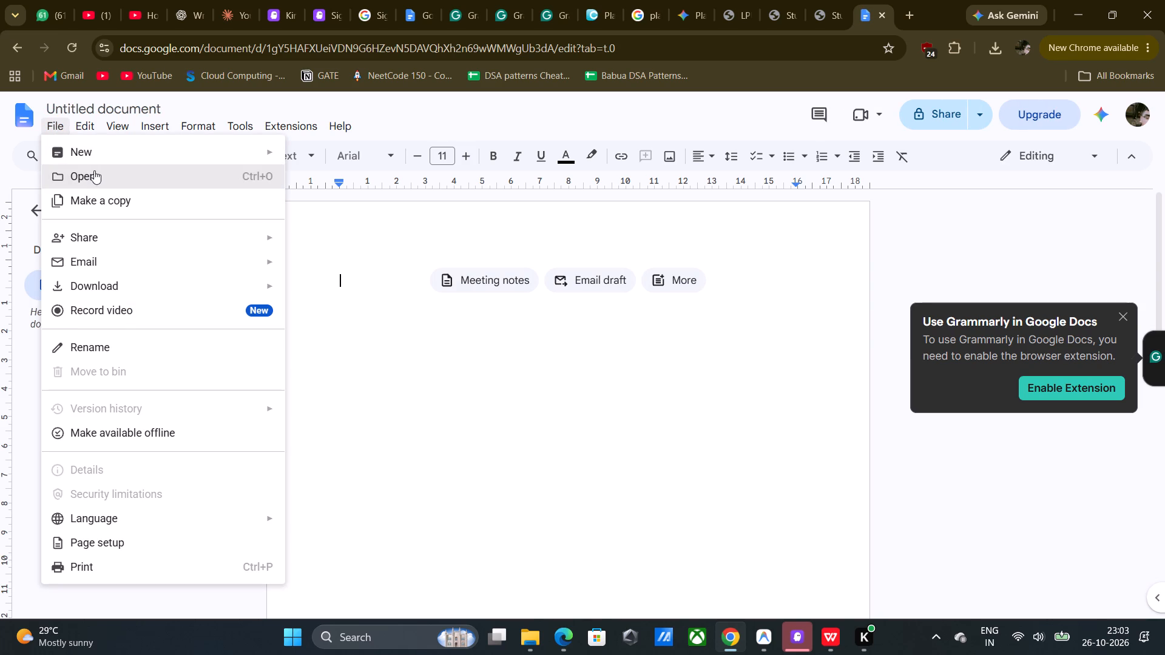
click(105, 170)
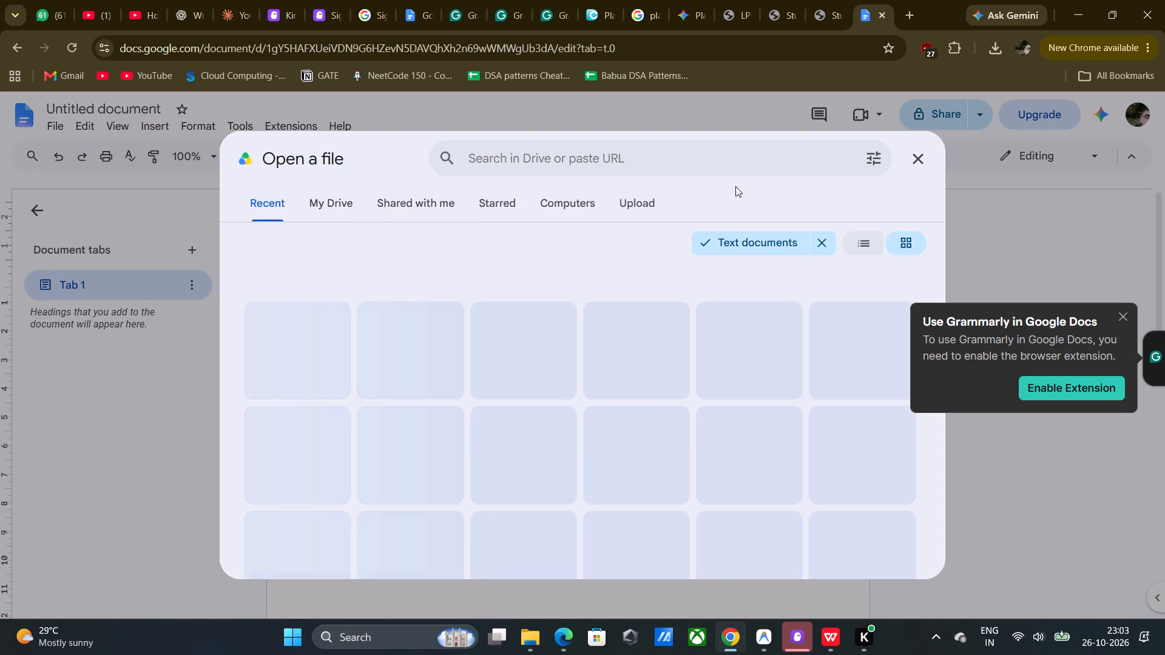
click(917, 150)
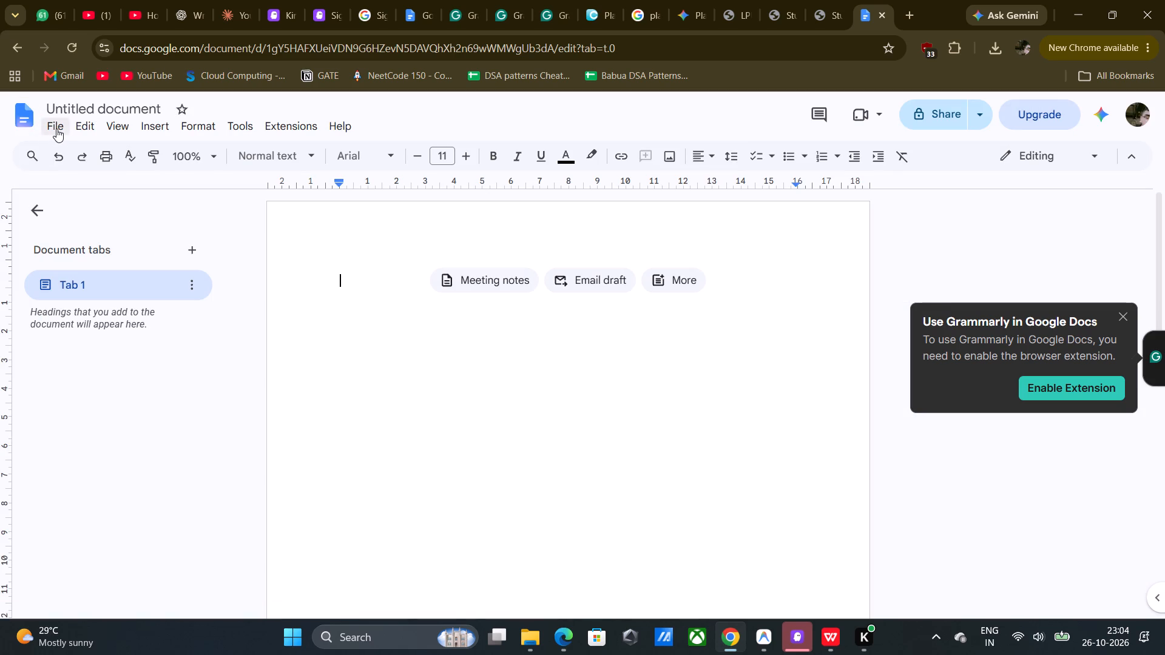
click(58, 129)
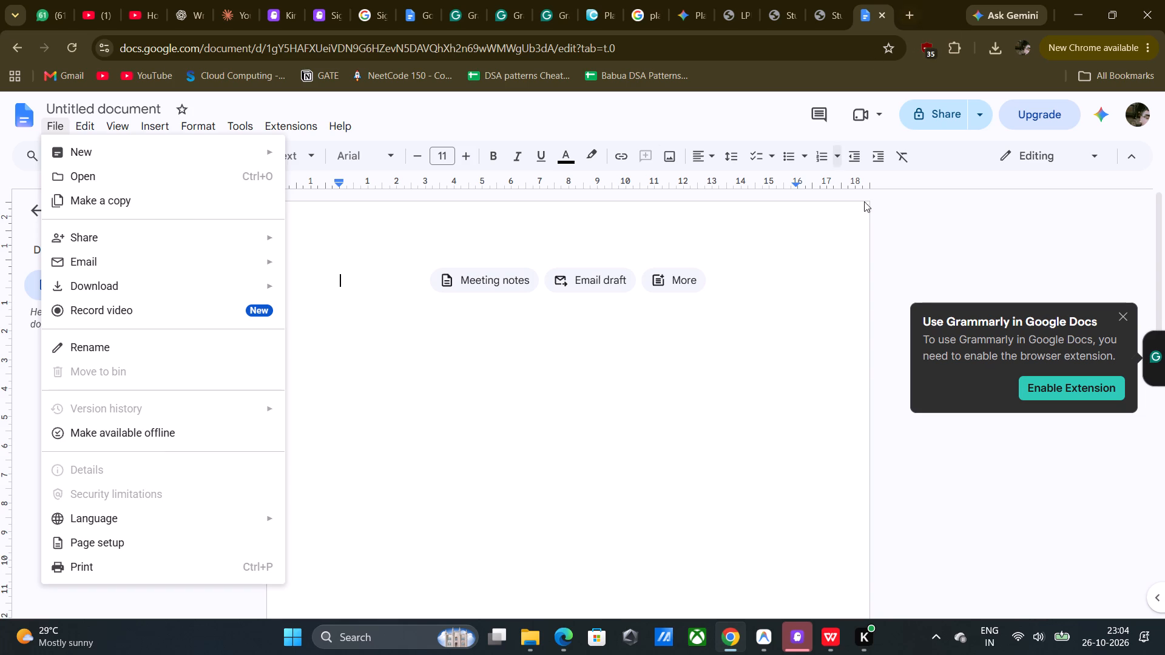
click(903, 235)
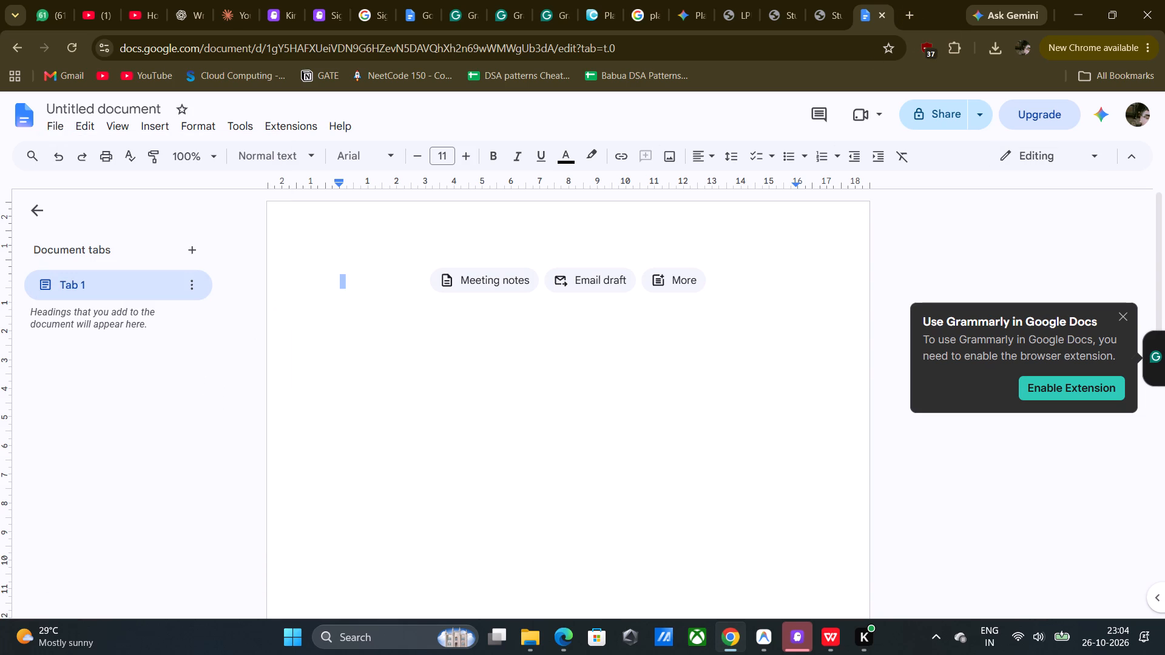
Search for Google Drive in a new browser tab and open the Drive site from the results.
click(909, 14)
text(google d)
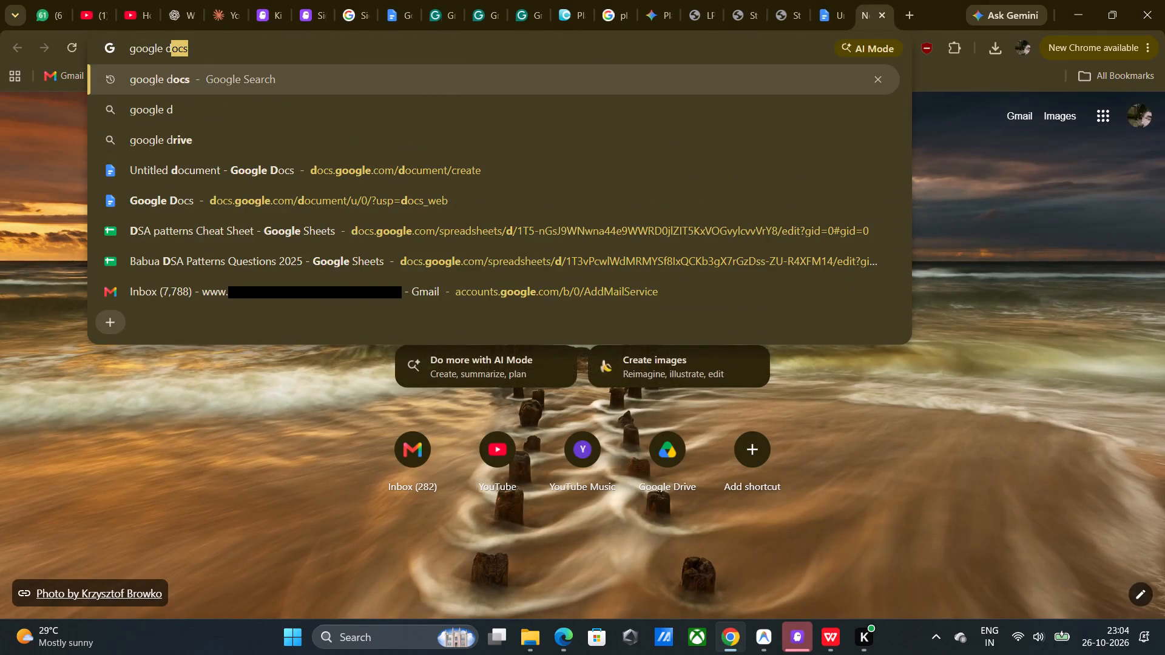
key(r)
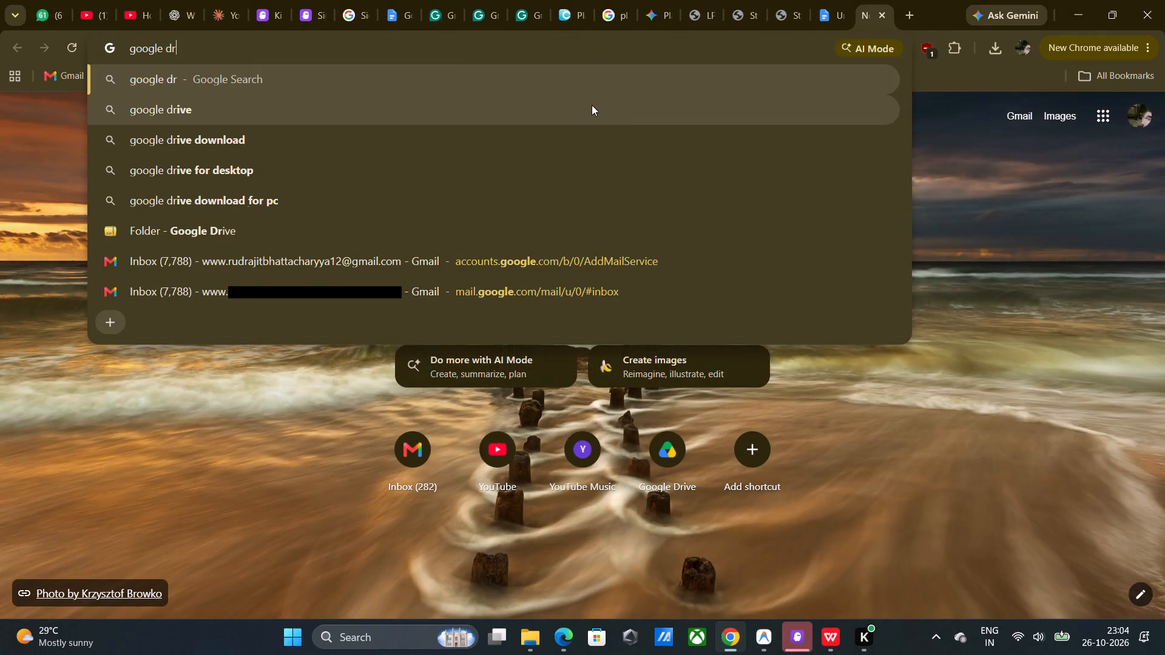
click(592, 105)
click(243, 260)
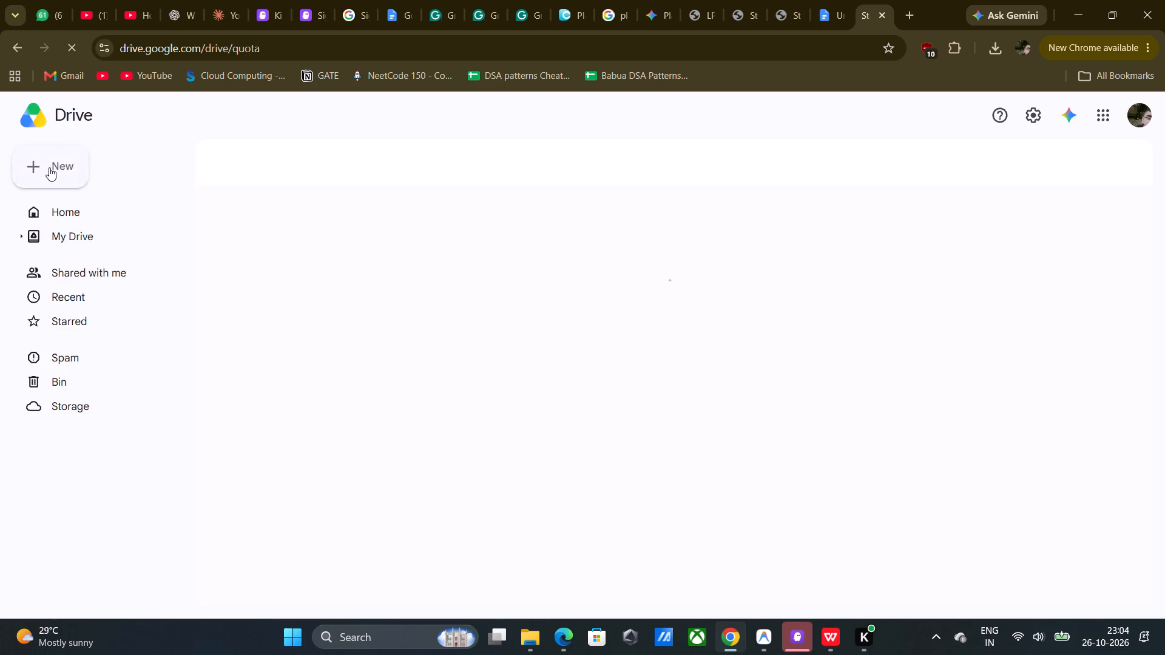
Upload the "Predictive QA AI Testing Tools Term Paper" PDF from the SPM term paper folder to Google Drive.
click(49, 167)
click(86, 196)
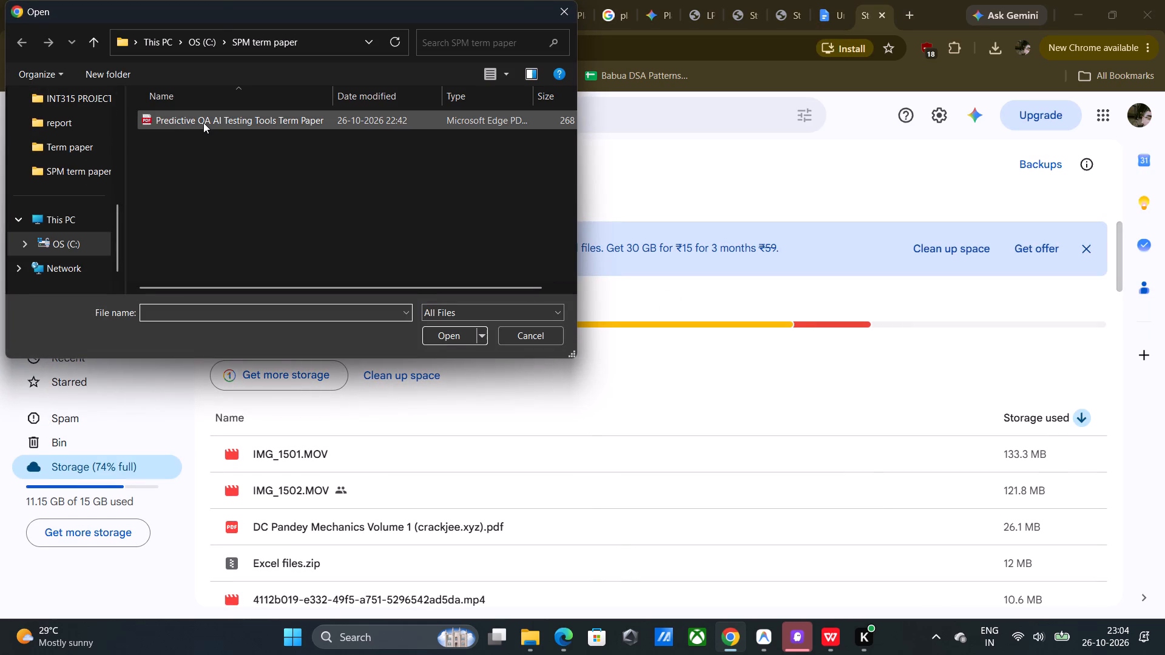
double_click(197, 122)
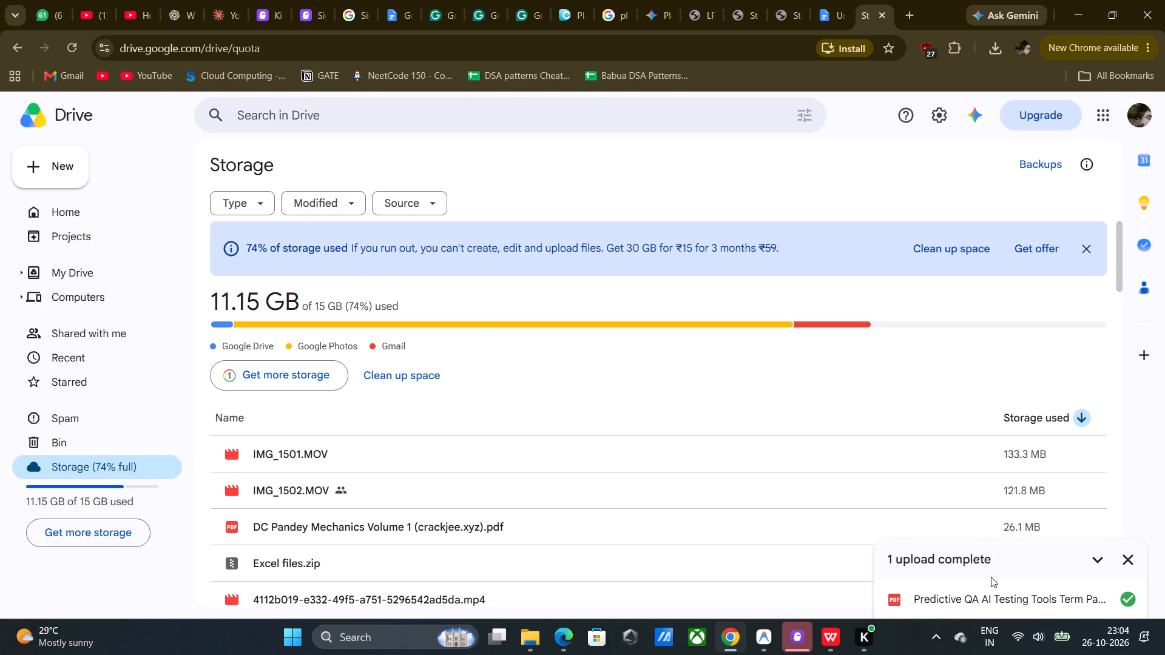
In the blank Google Docs document, upload and open the "Predictive QA AI Testing Tools Term Paper" PDF from the SPM term paper folder.
click(819, 0)
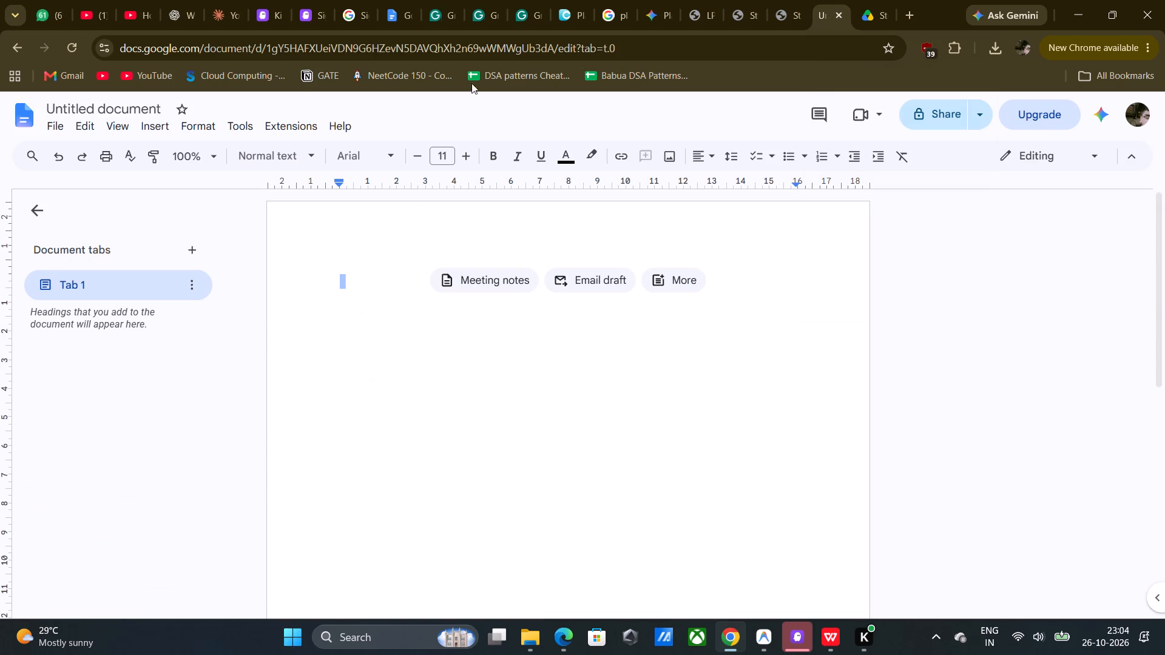
click(70, 47)
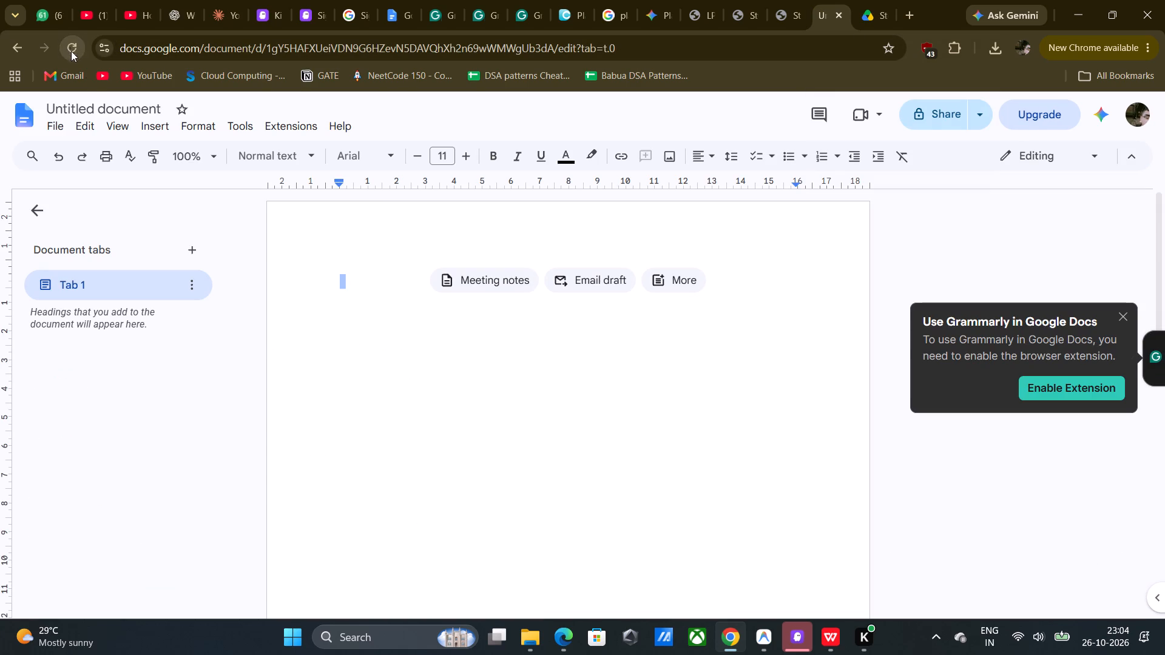
click(53, 124)
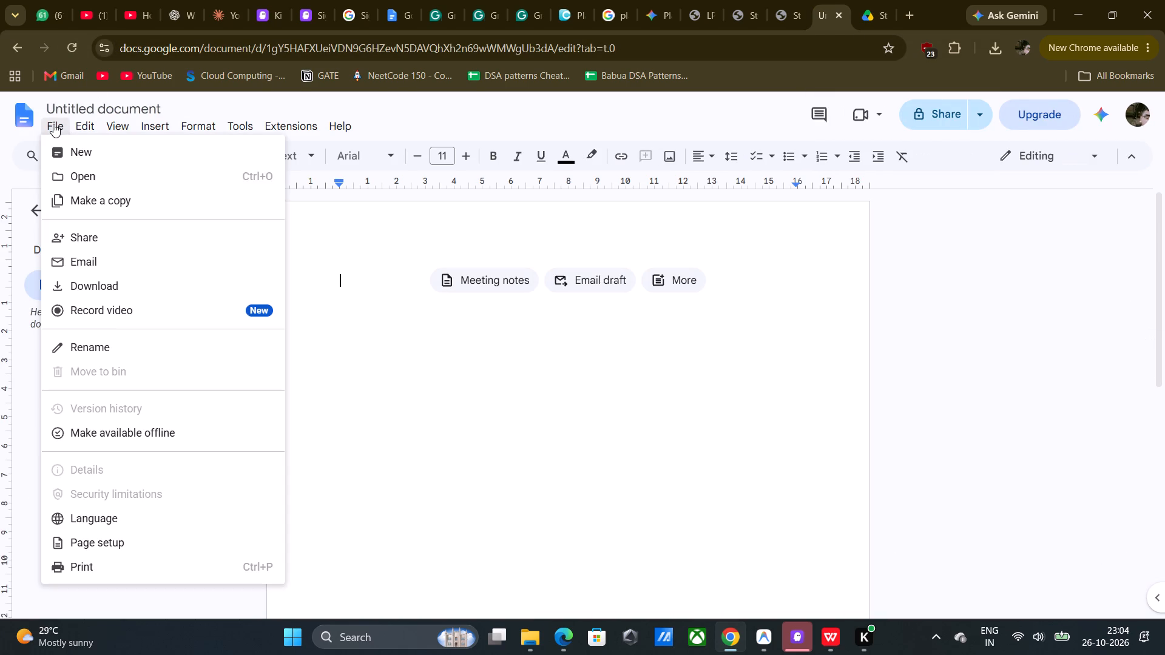
click(163, 178)
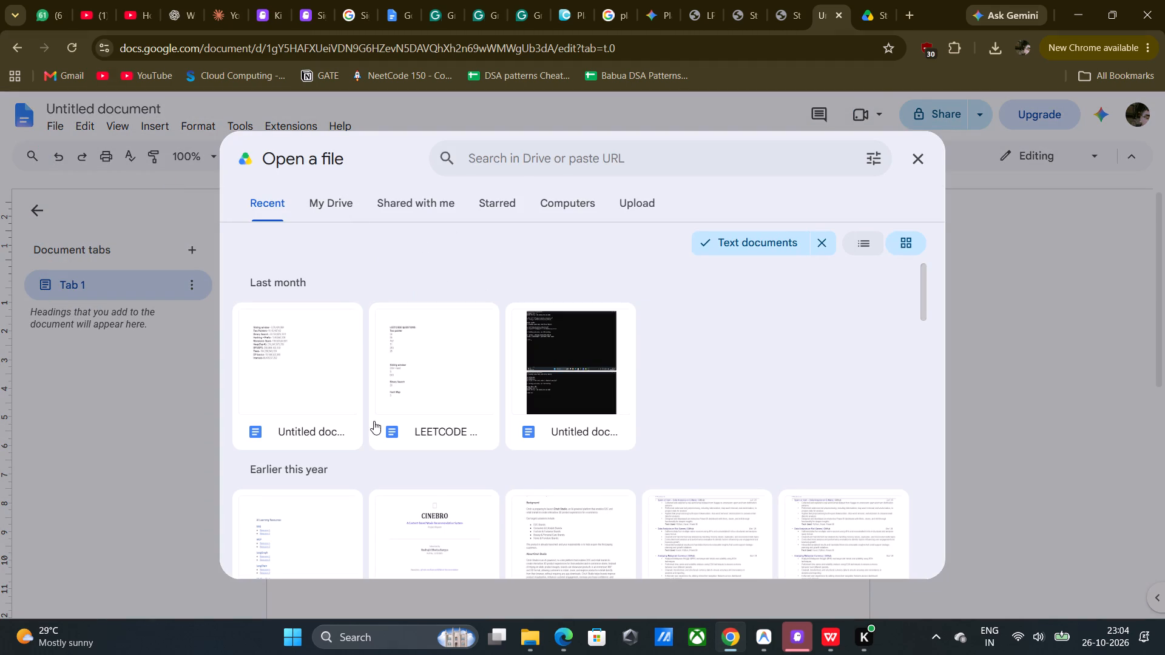
scroll(374, 421, down, 6)
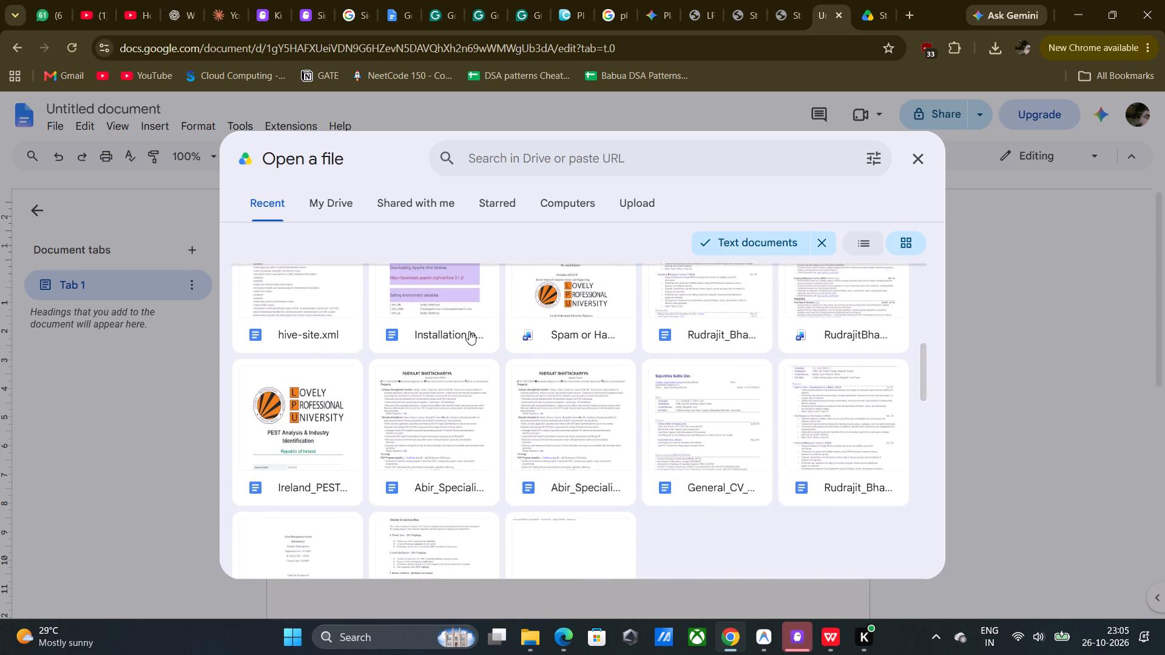
scroll(469, 331, up, 5)
click(334, 206)
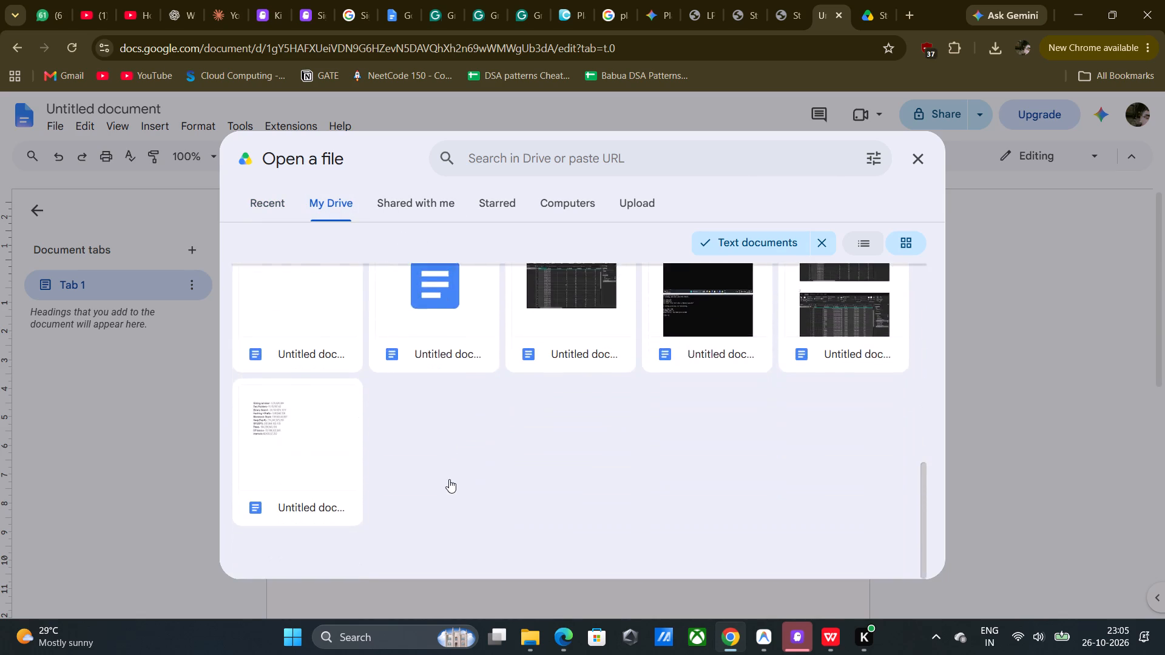
scroll(449, 479, up, 4)
click(417, 203)
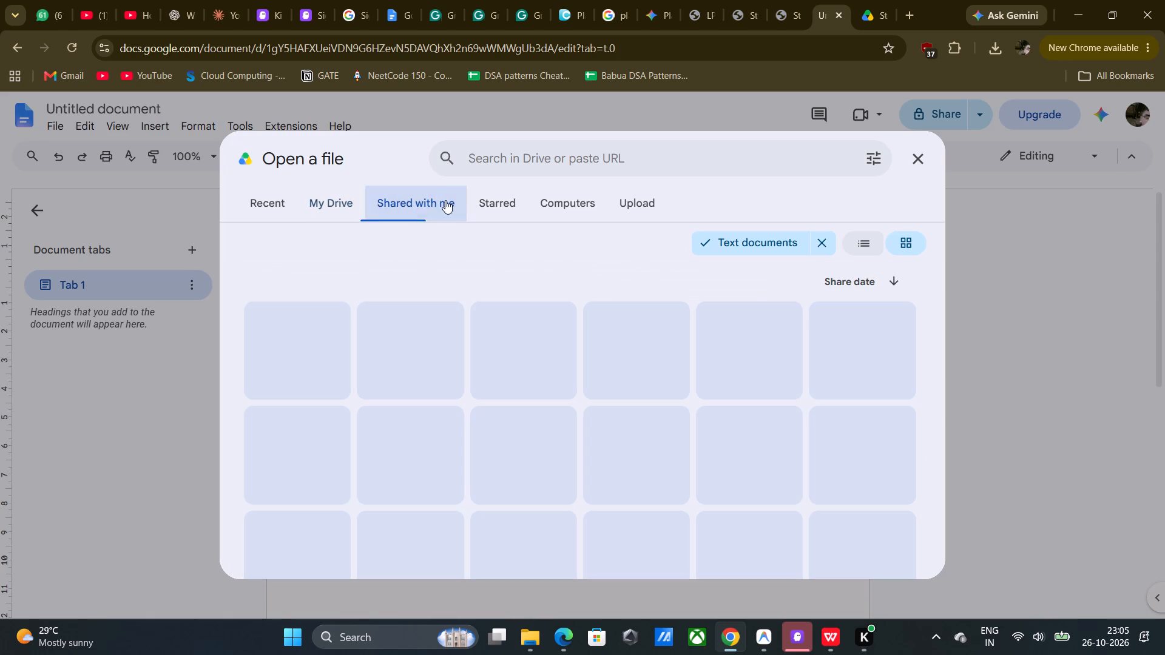
click(487, 196)
click(569, 204)
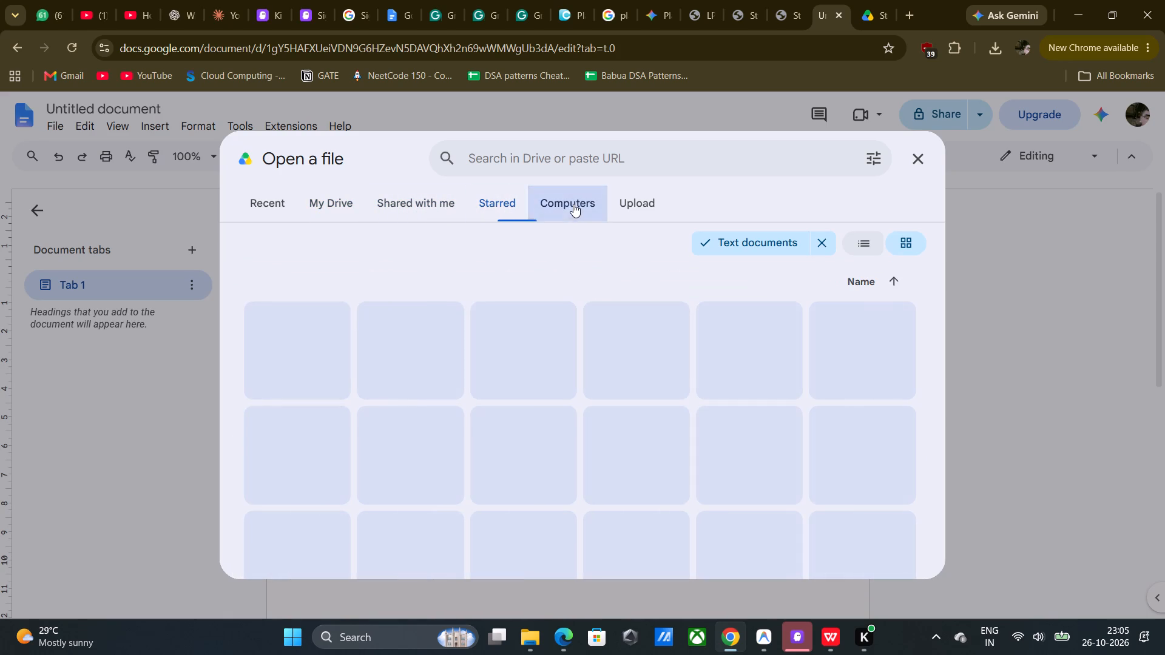
click(624, 204)
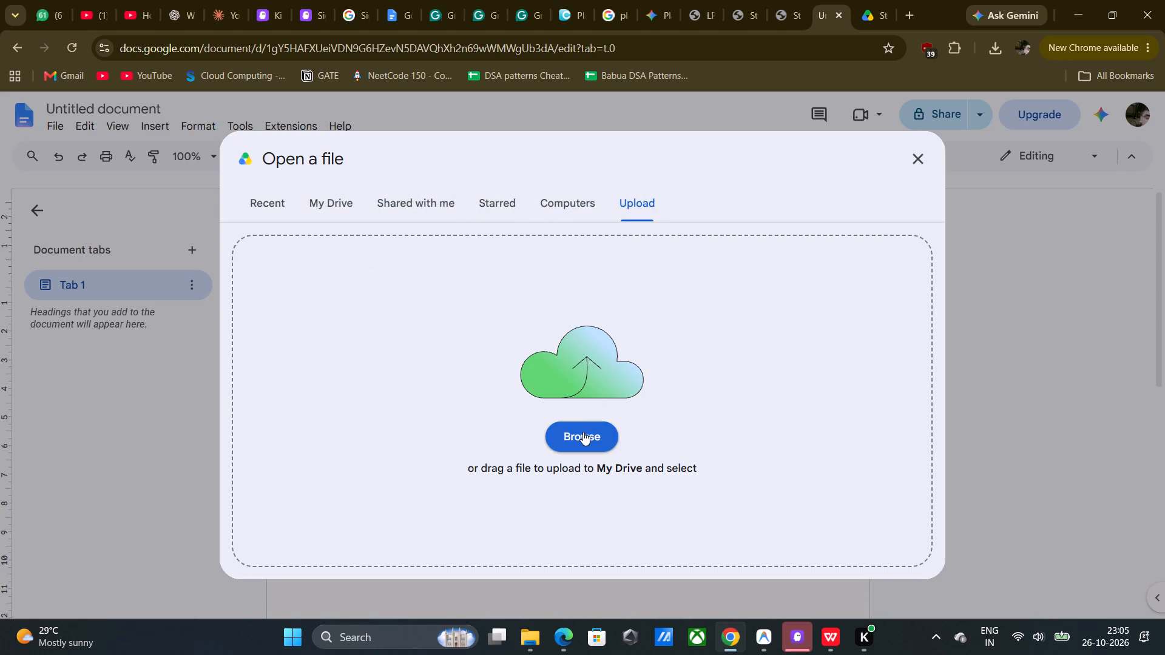
click(583, 432)
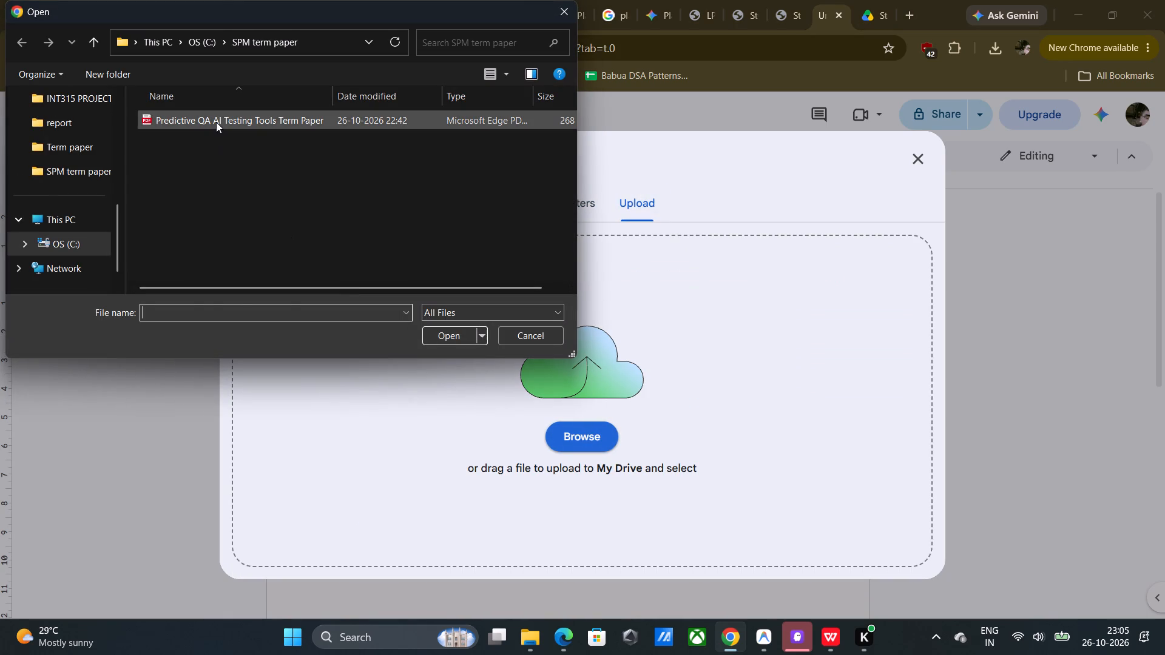
double_click(216, 122)
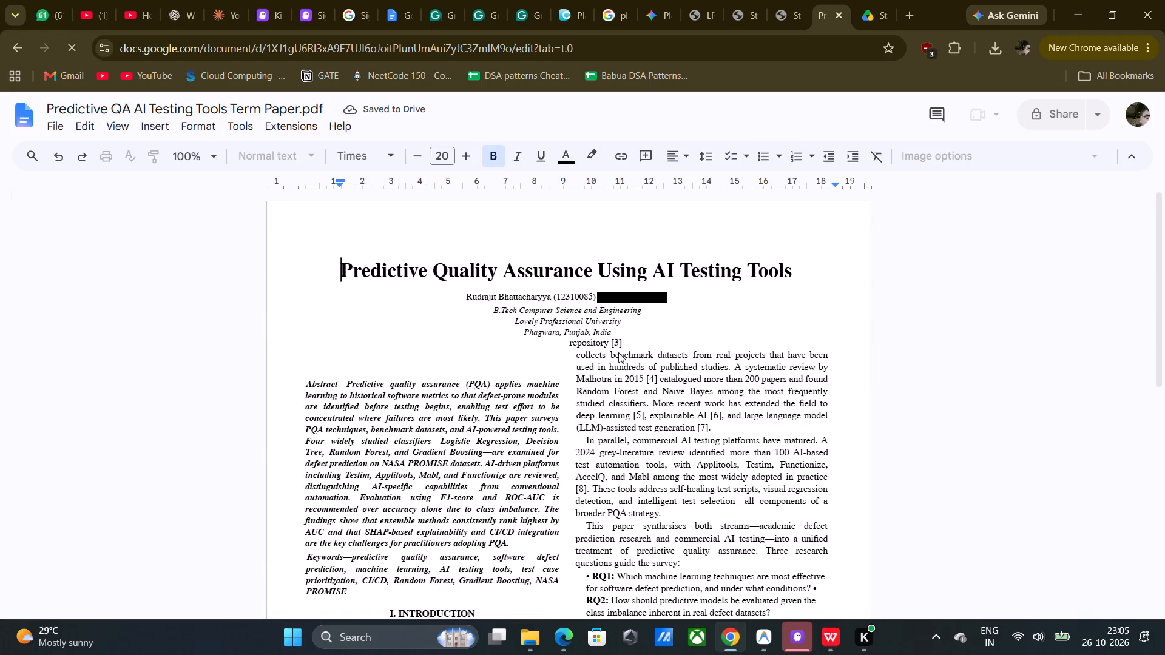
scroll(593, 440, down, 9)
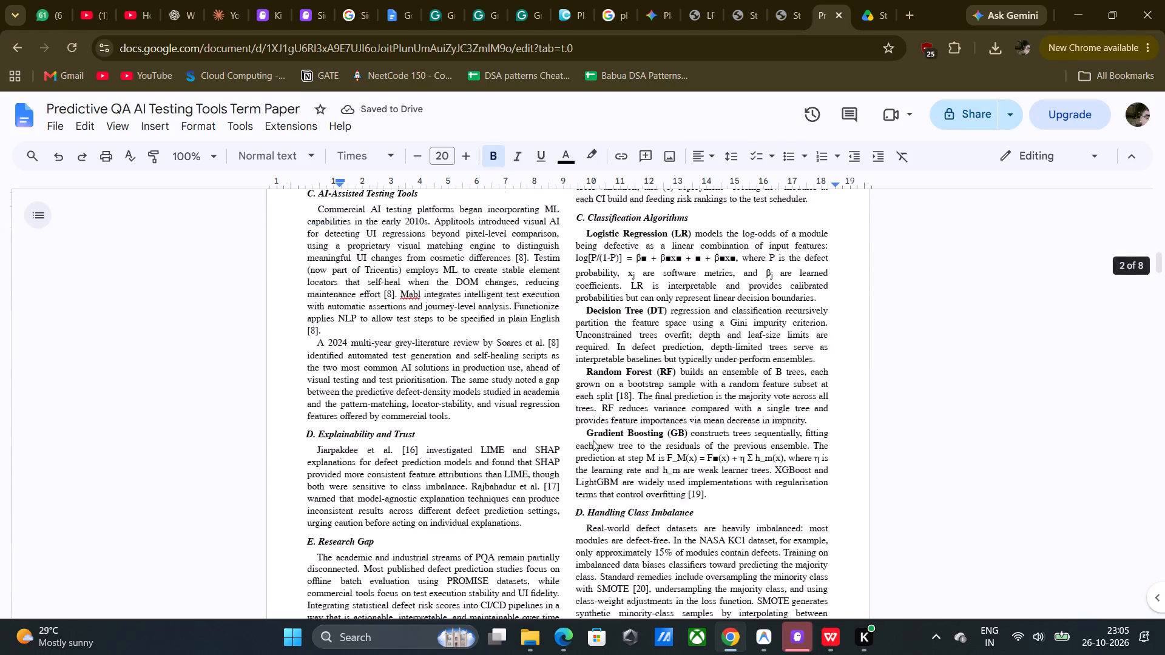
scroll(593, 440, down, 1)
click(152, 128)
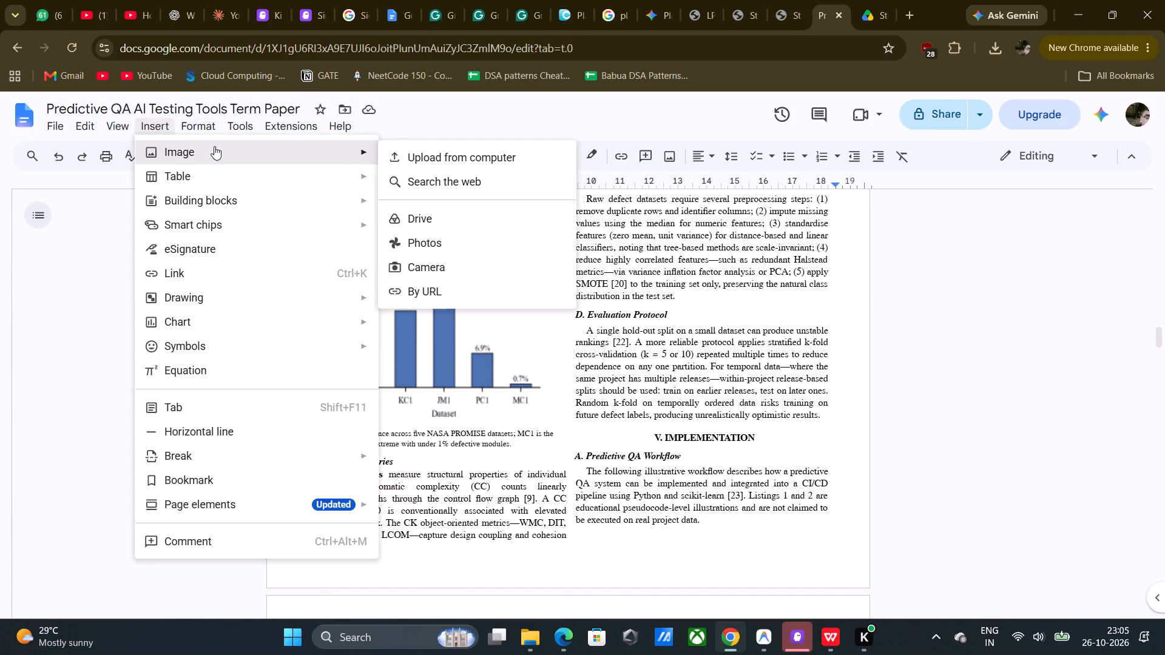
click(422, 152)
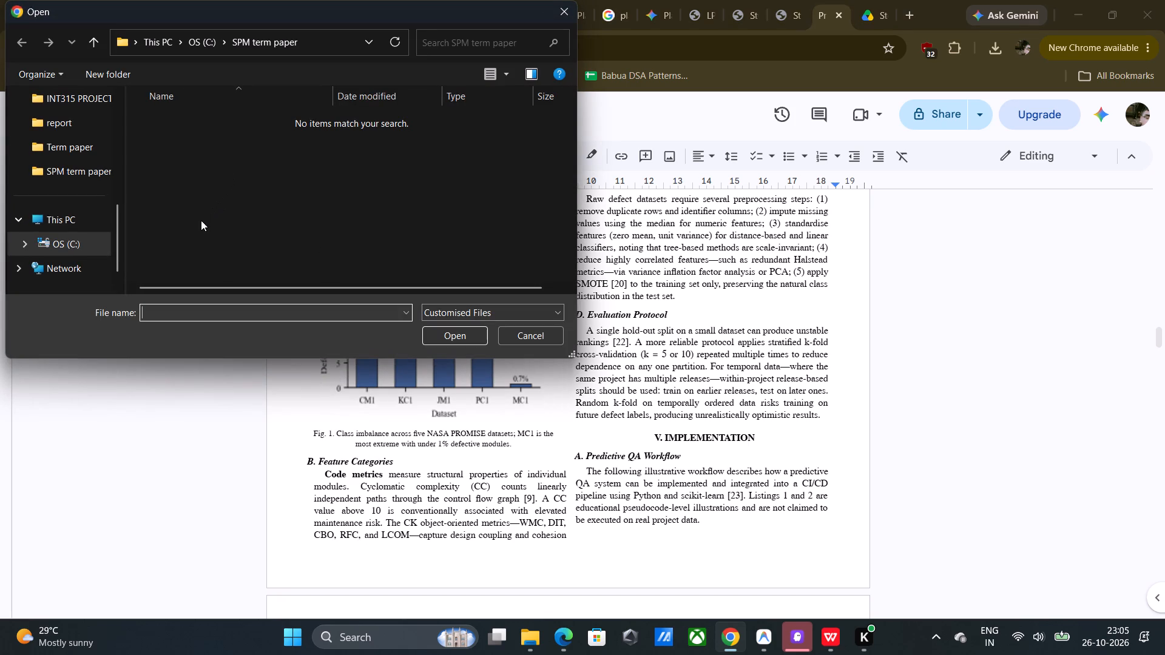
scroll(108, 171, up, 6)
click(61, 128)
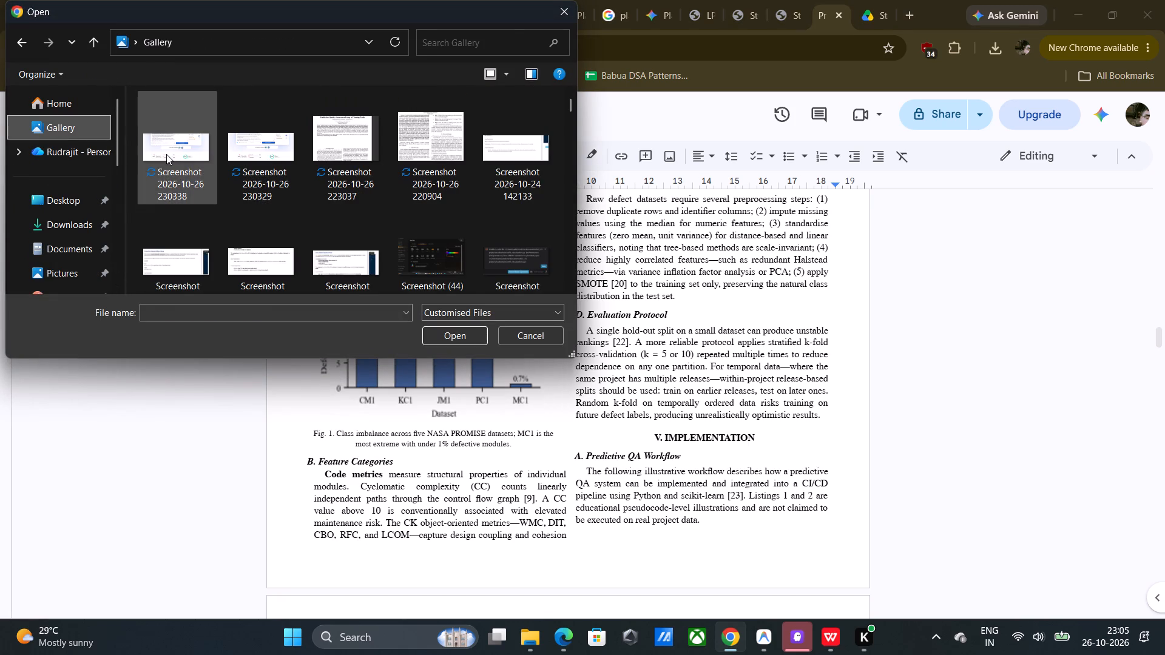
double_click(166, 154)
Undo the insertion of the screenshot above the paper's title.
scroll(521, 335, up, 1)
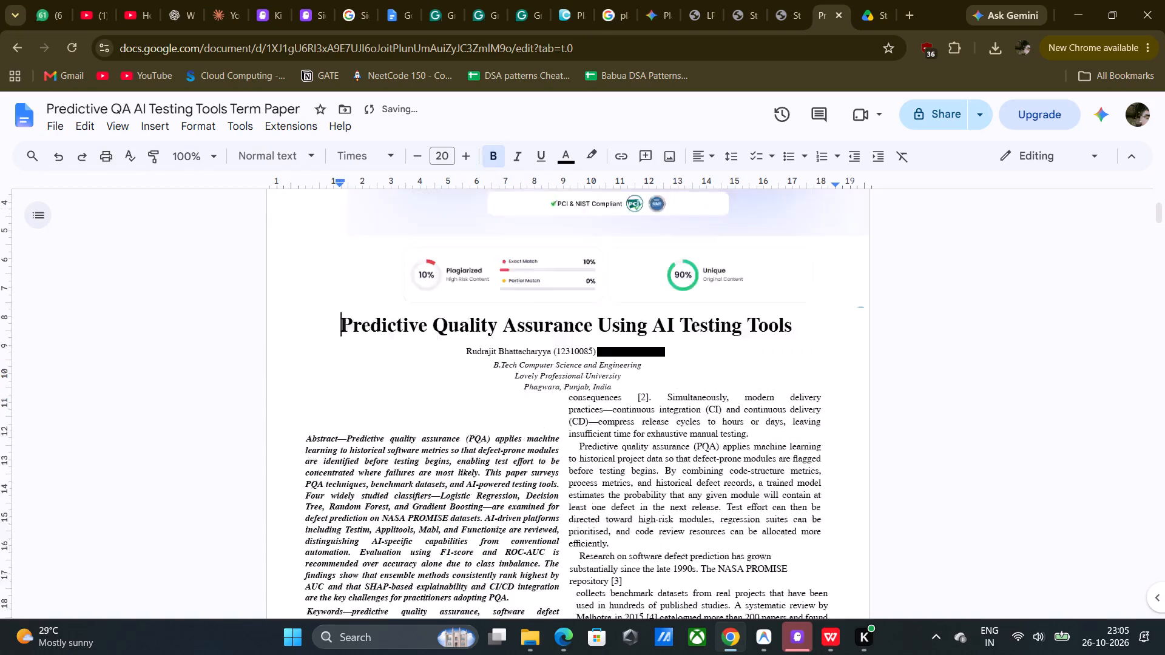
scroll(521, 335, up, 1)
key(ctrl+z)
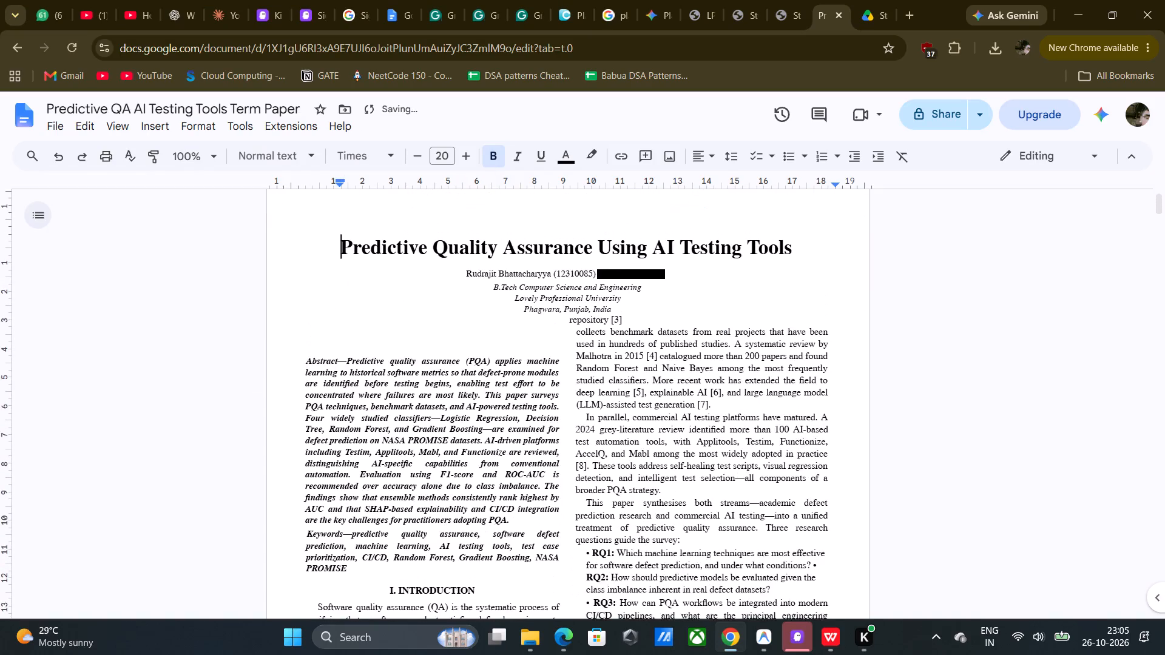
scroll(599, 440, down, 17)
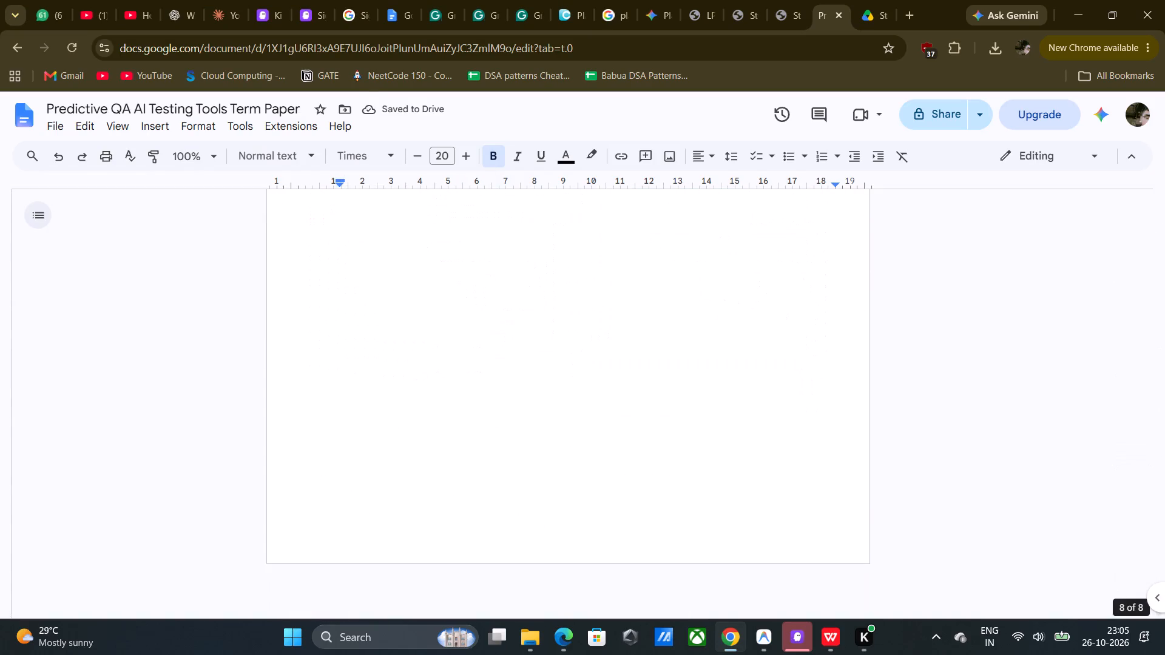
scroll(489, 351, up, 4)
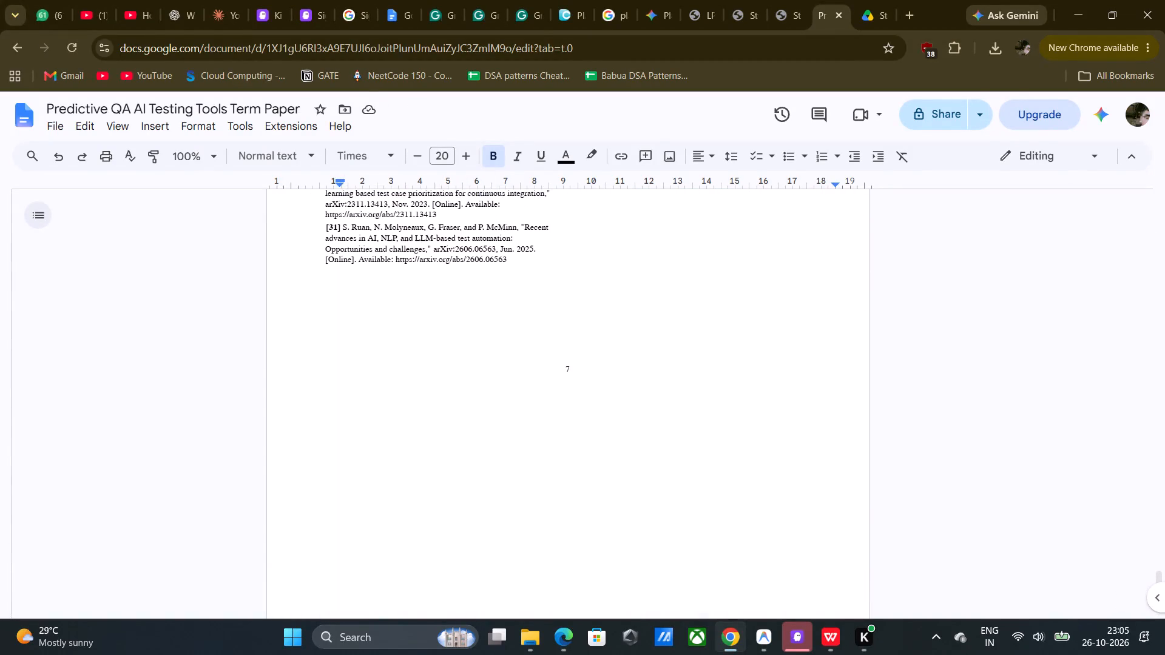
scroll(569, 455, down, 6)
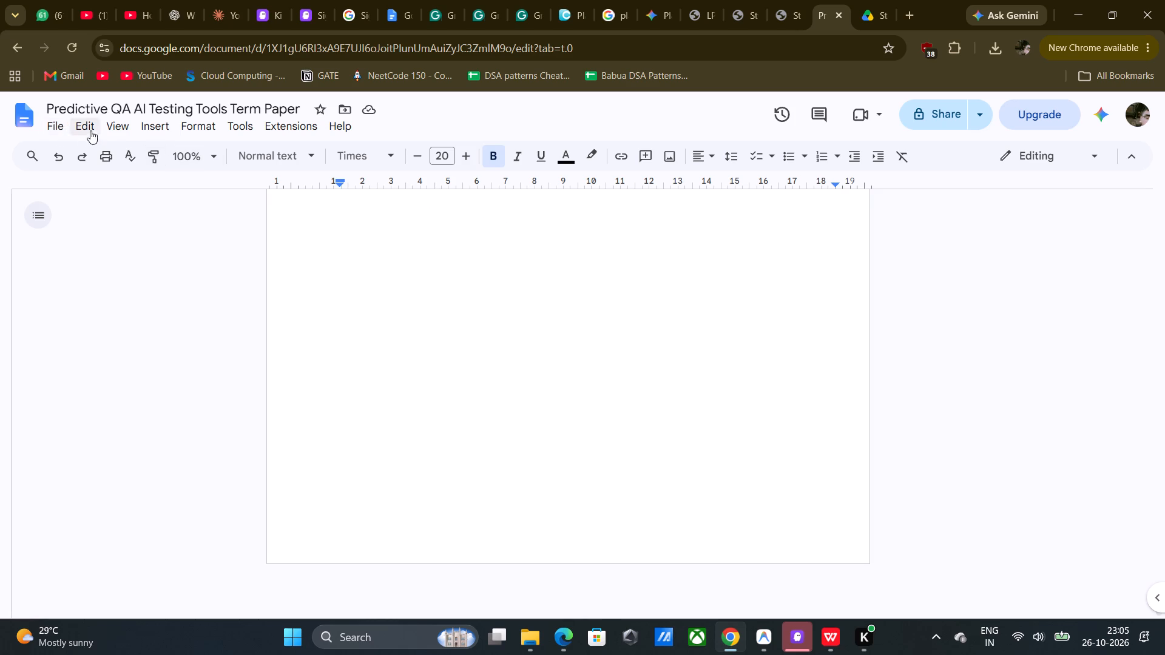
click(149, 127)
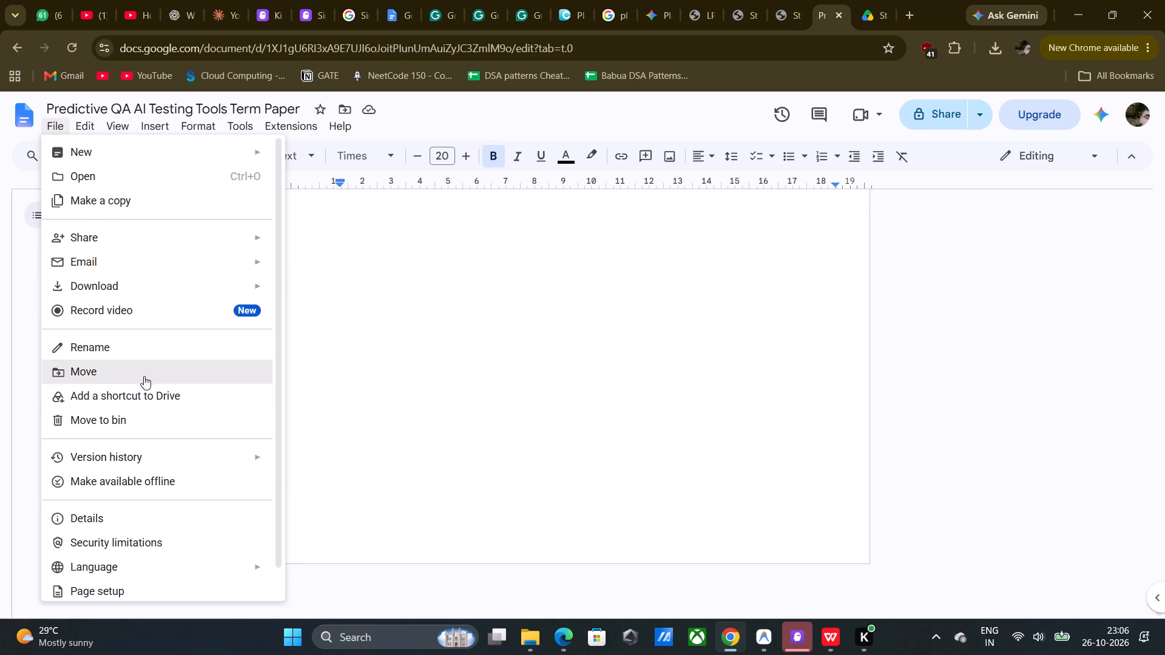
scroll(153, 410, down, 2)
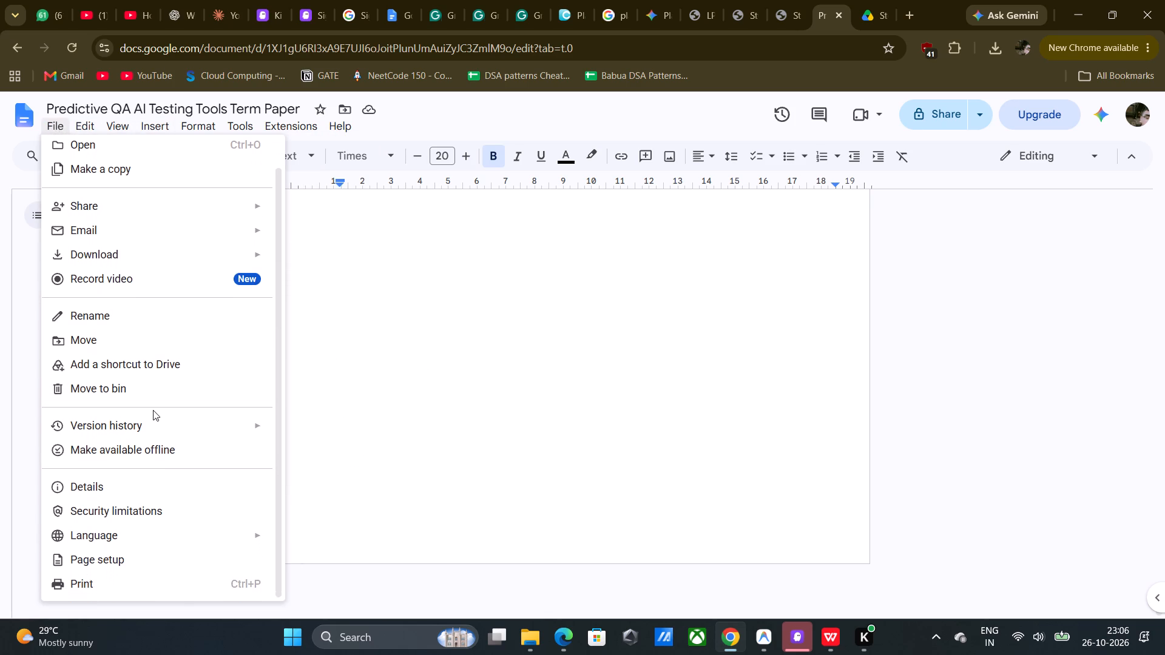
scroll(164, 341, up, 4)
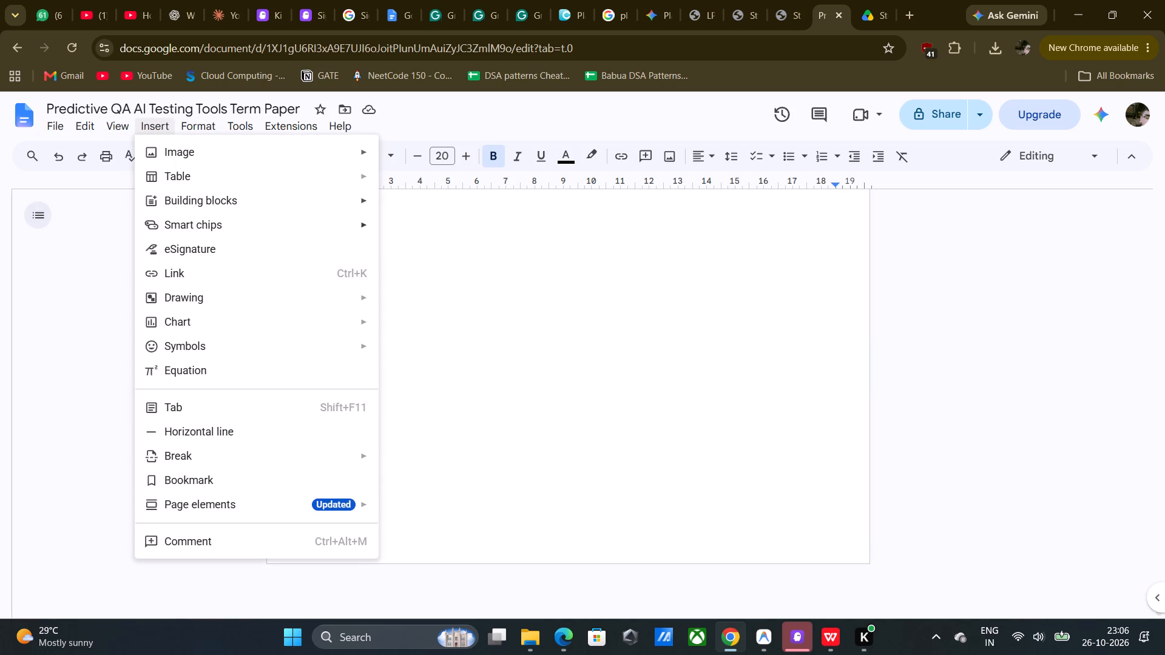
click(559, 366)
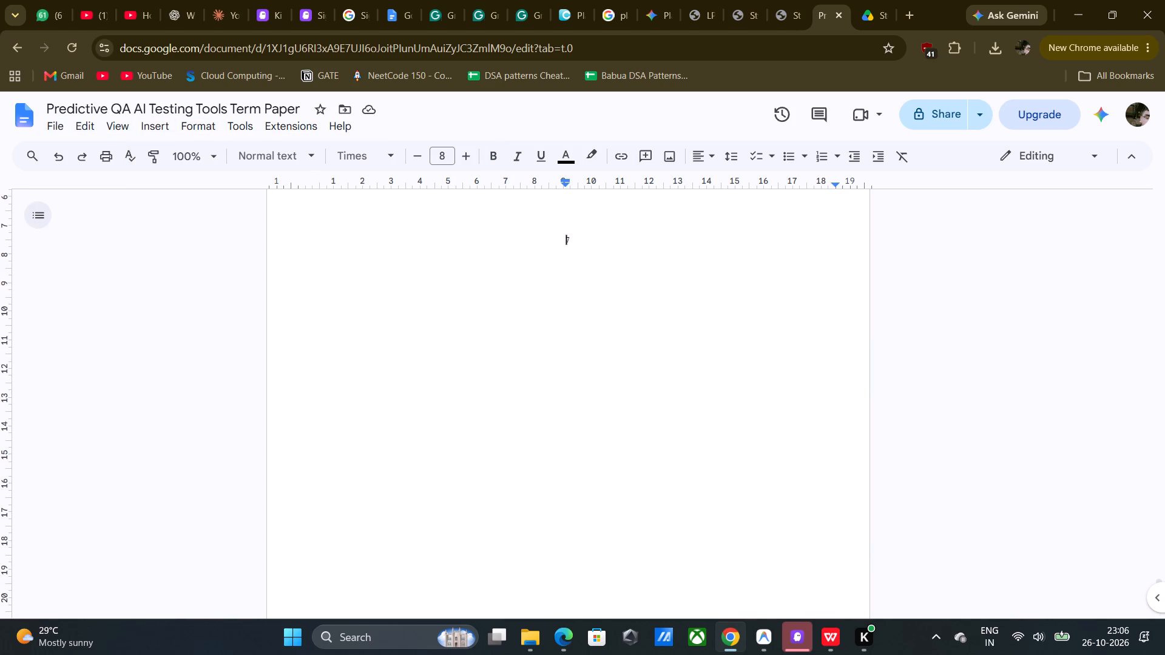
Add blank lines below the page number 7 at the end of the document to reach a new page.
scroll(552, 343, up, 3)
scroll(552, 343, down, 1)
click(535, 481)
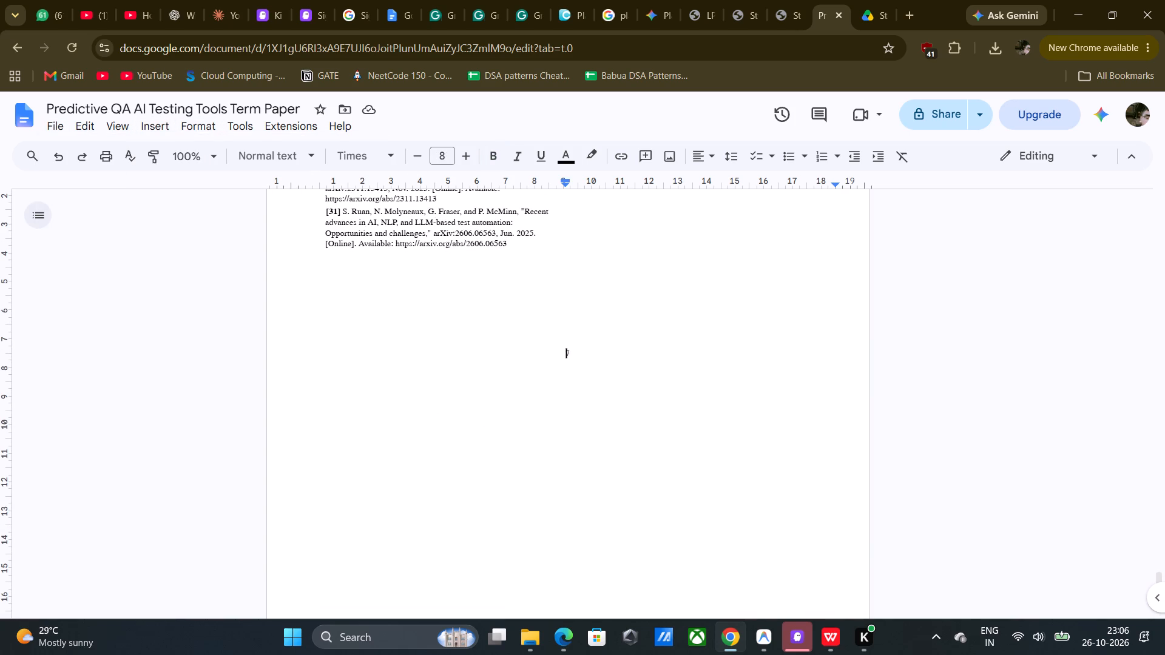
click(590, 365)
key(Return)
key(Return)
key(Return)
key(Return)
key(Return)
key(Return)
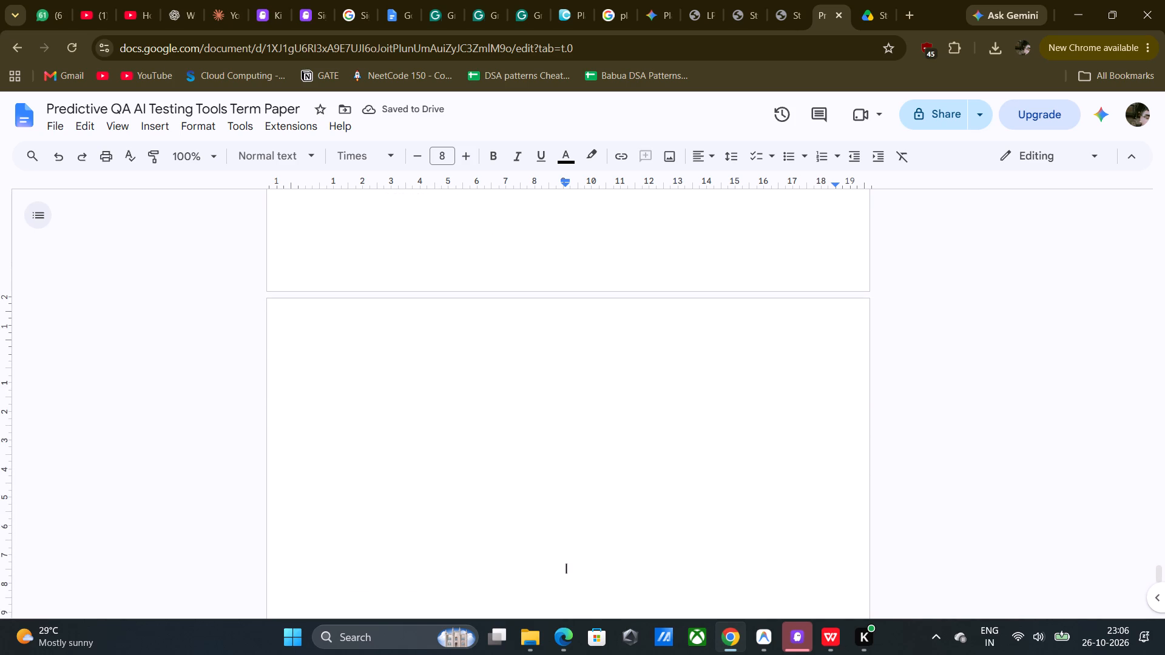
key(BackSpace)
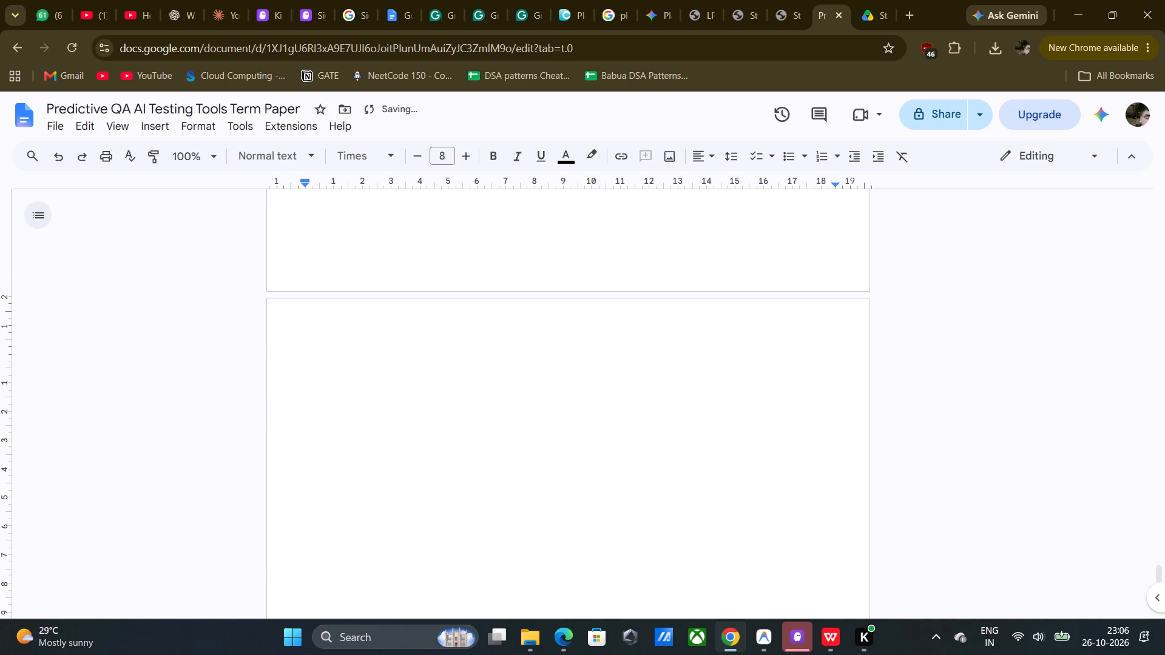
click(317, 361)
triple_click(317, 361)
click(317, 361)
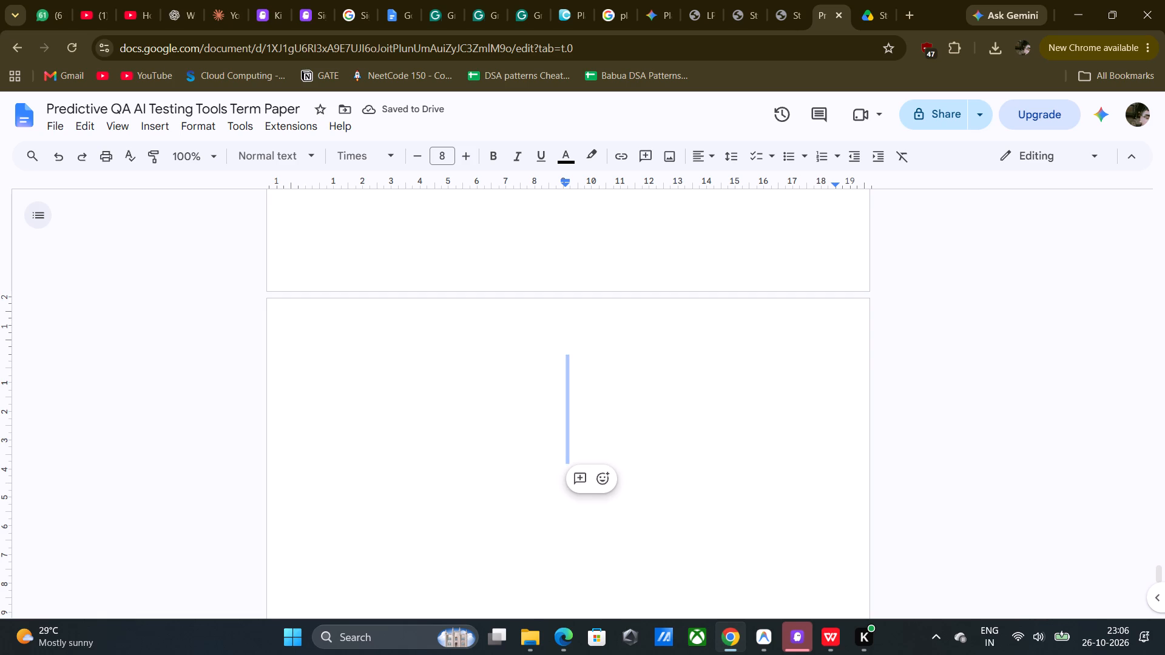
click(317, 361)
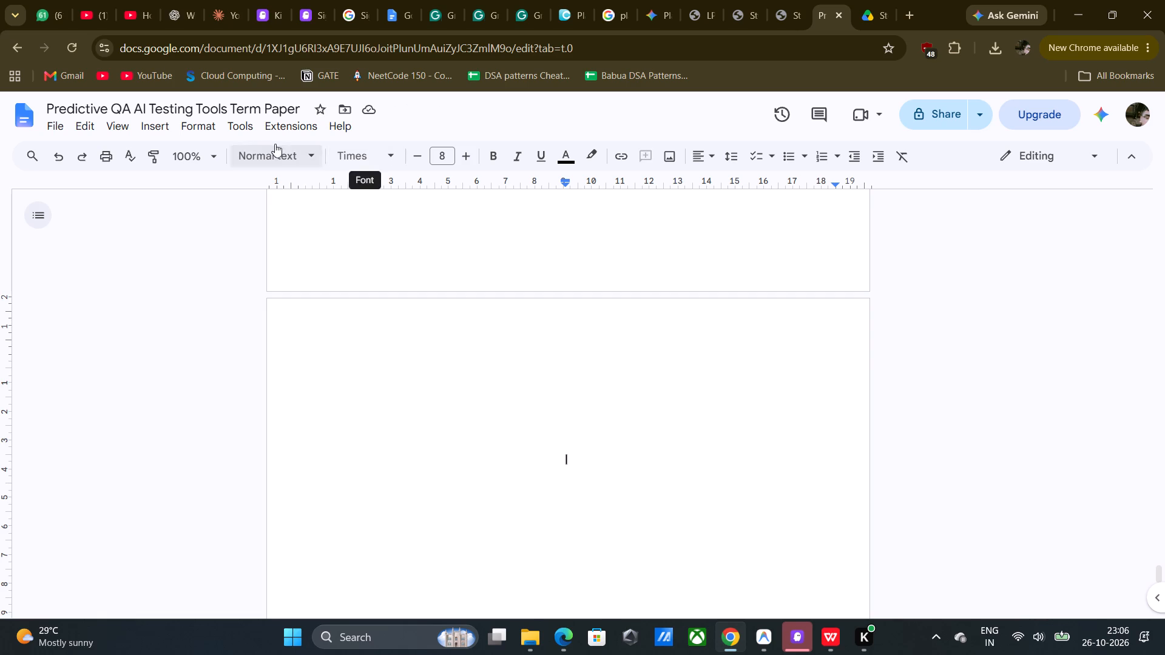
click(154, 127)
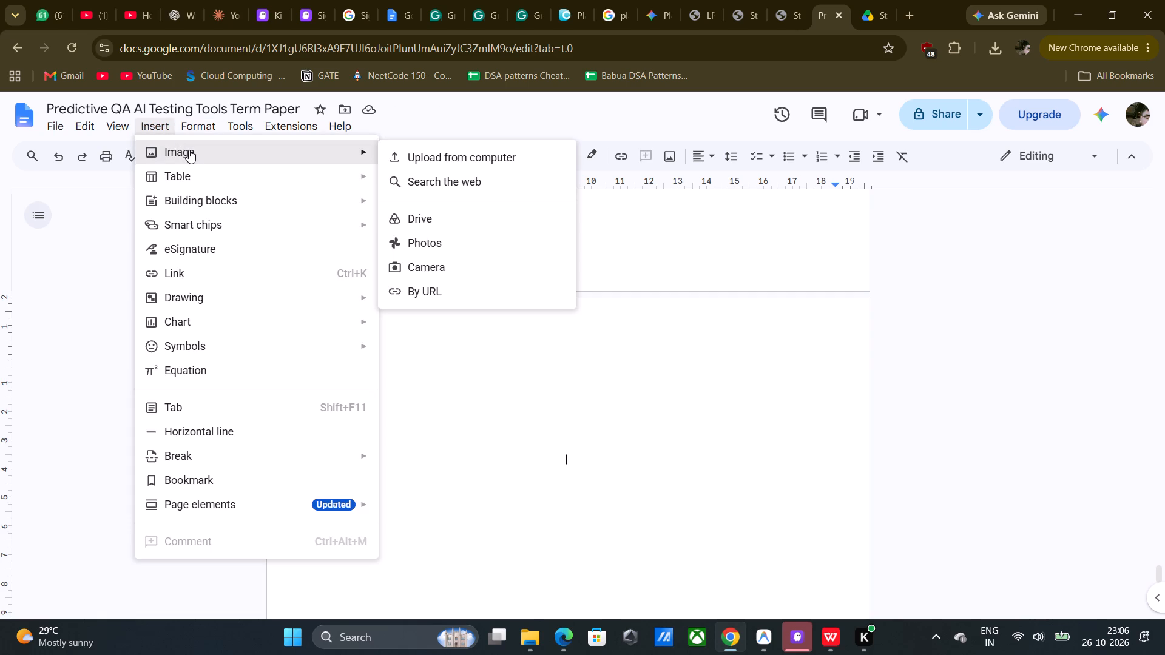
click(189, 150)
click(434, 162)
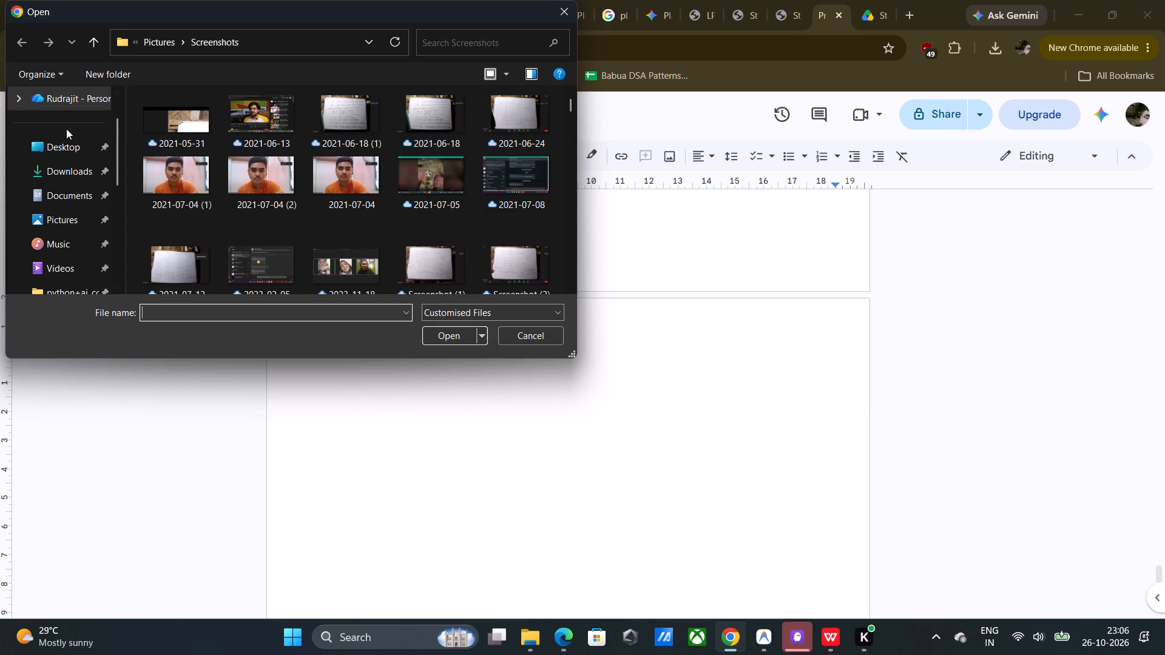
scroll(66, 129, up, 2)
click(65, 129)
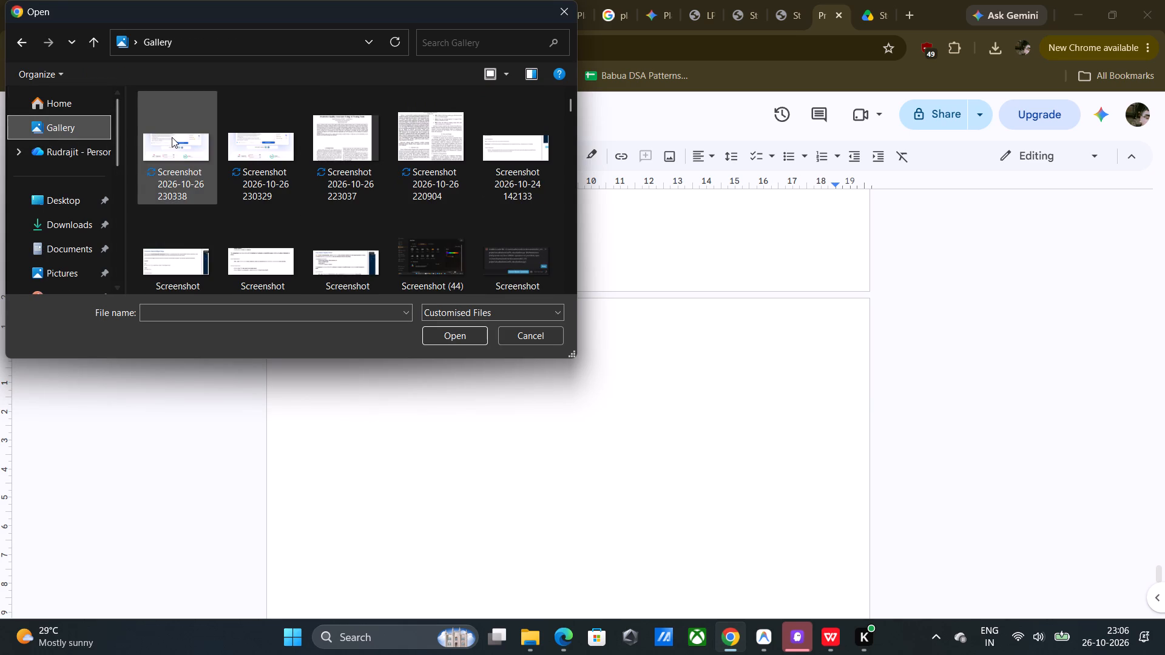
double_click(172, 138)
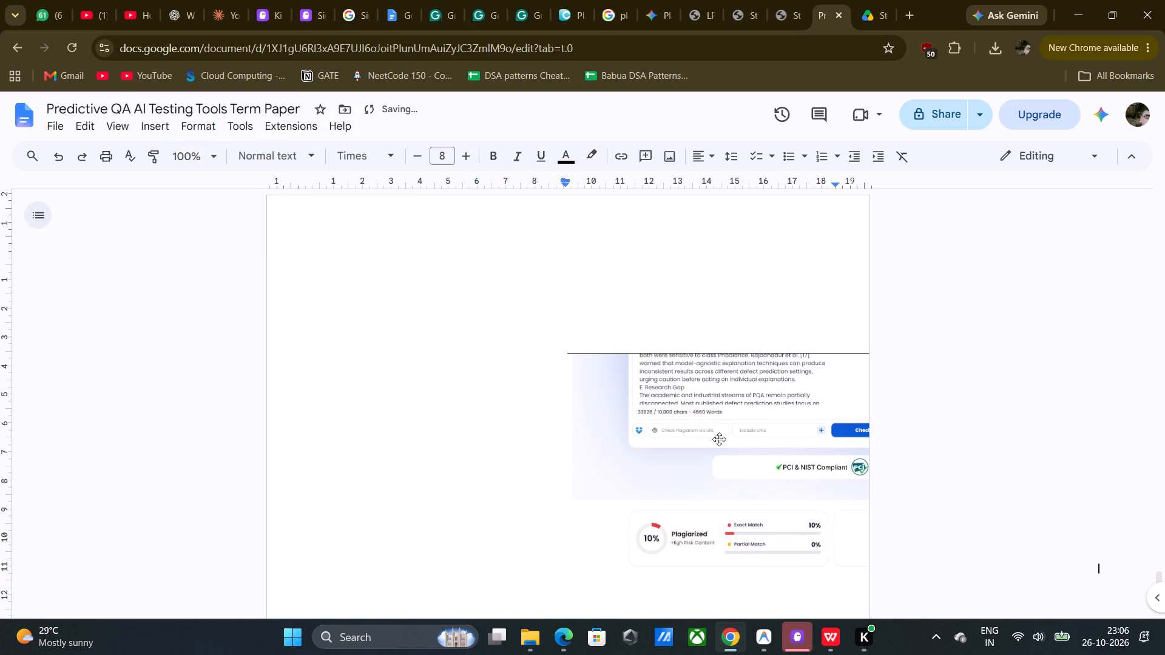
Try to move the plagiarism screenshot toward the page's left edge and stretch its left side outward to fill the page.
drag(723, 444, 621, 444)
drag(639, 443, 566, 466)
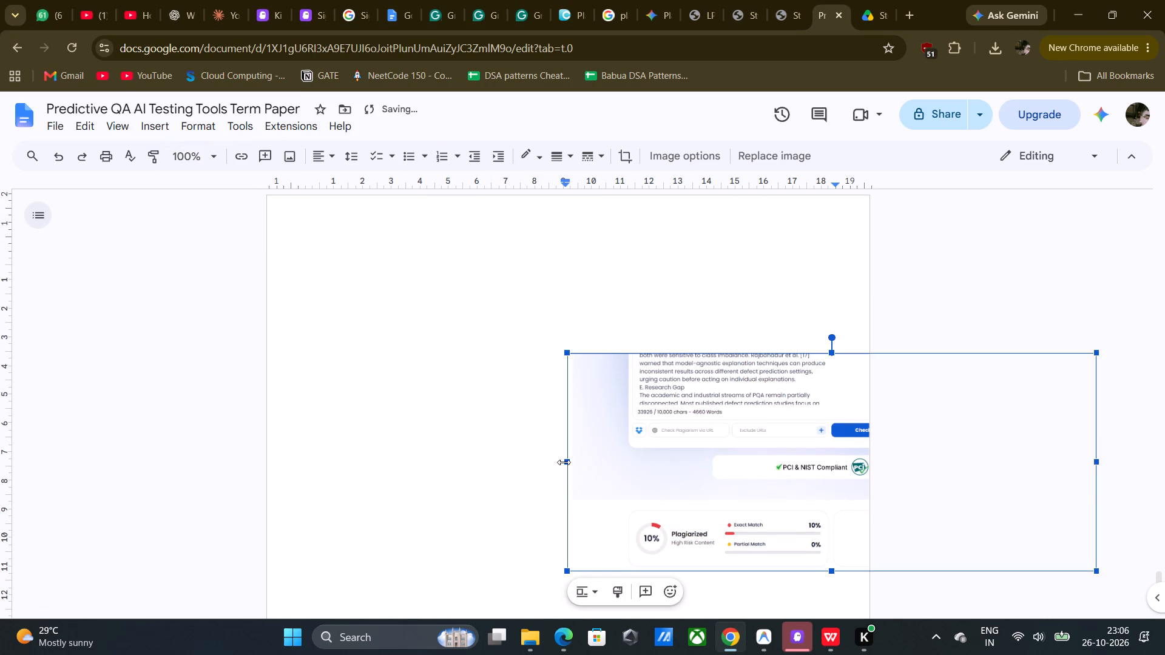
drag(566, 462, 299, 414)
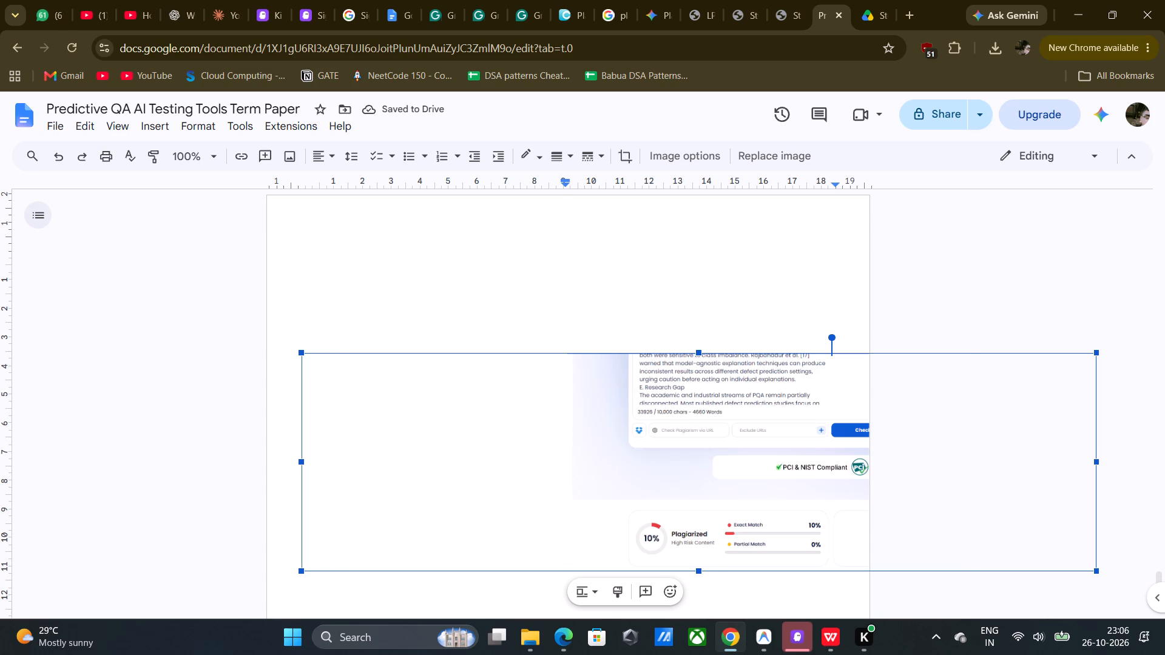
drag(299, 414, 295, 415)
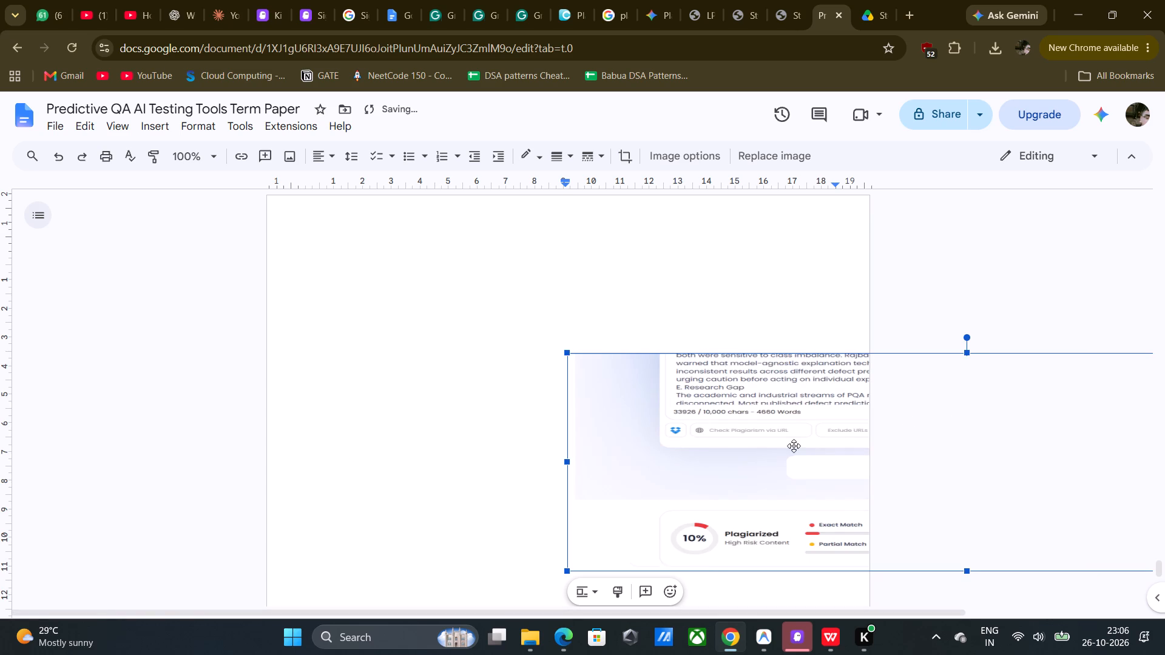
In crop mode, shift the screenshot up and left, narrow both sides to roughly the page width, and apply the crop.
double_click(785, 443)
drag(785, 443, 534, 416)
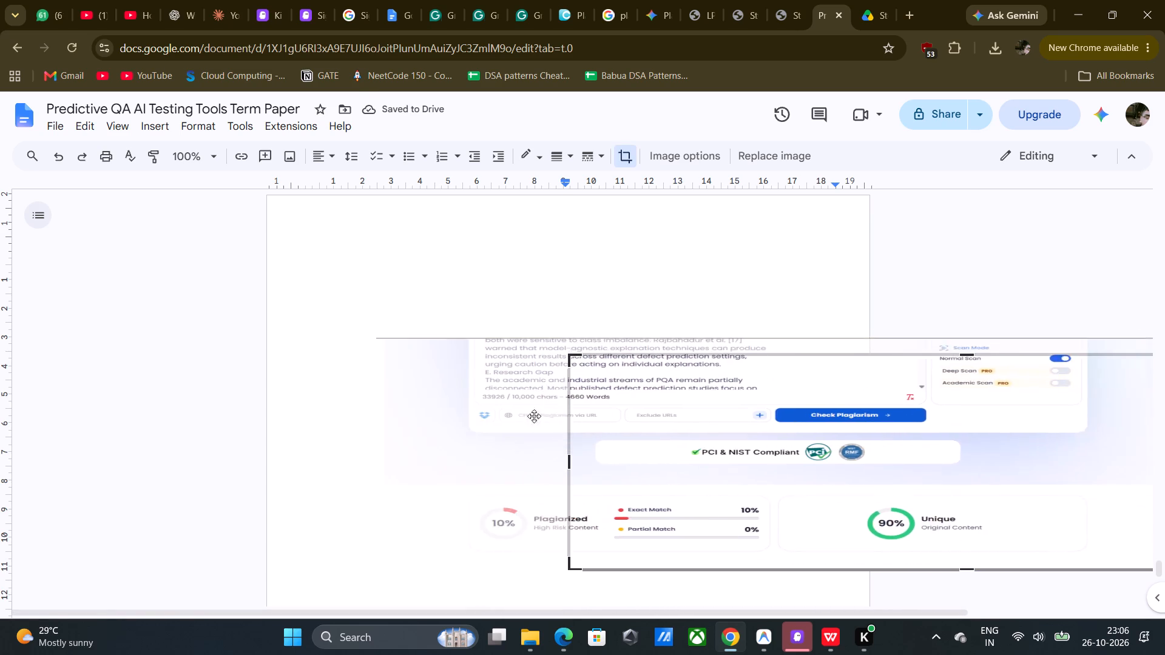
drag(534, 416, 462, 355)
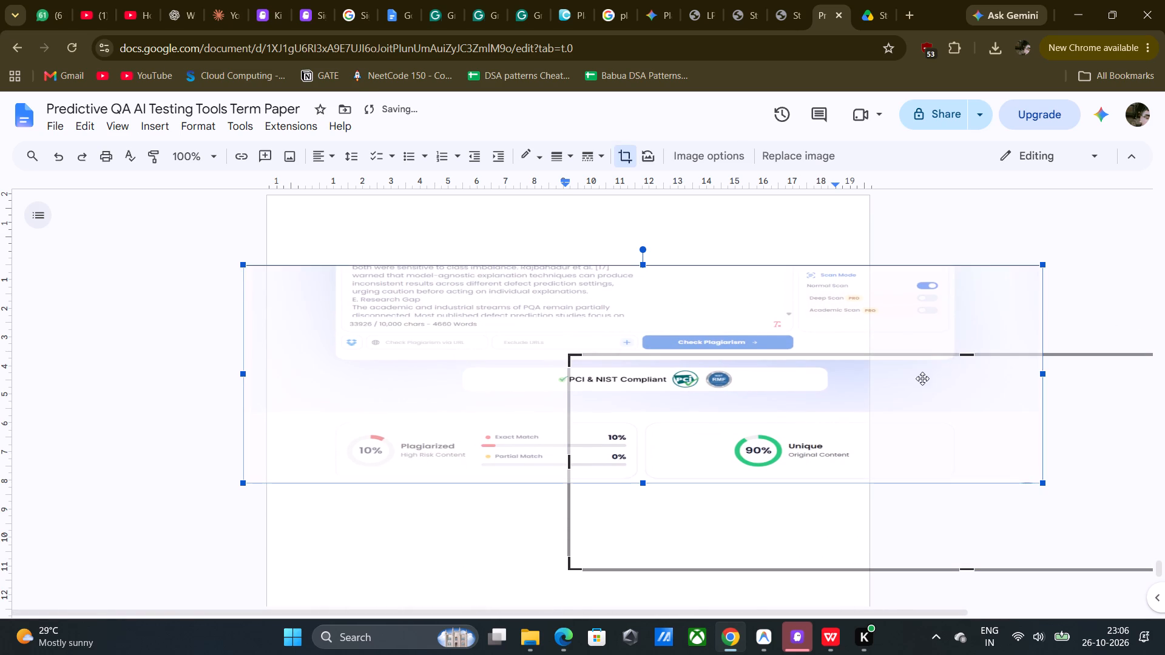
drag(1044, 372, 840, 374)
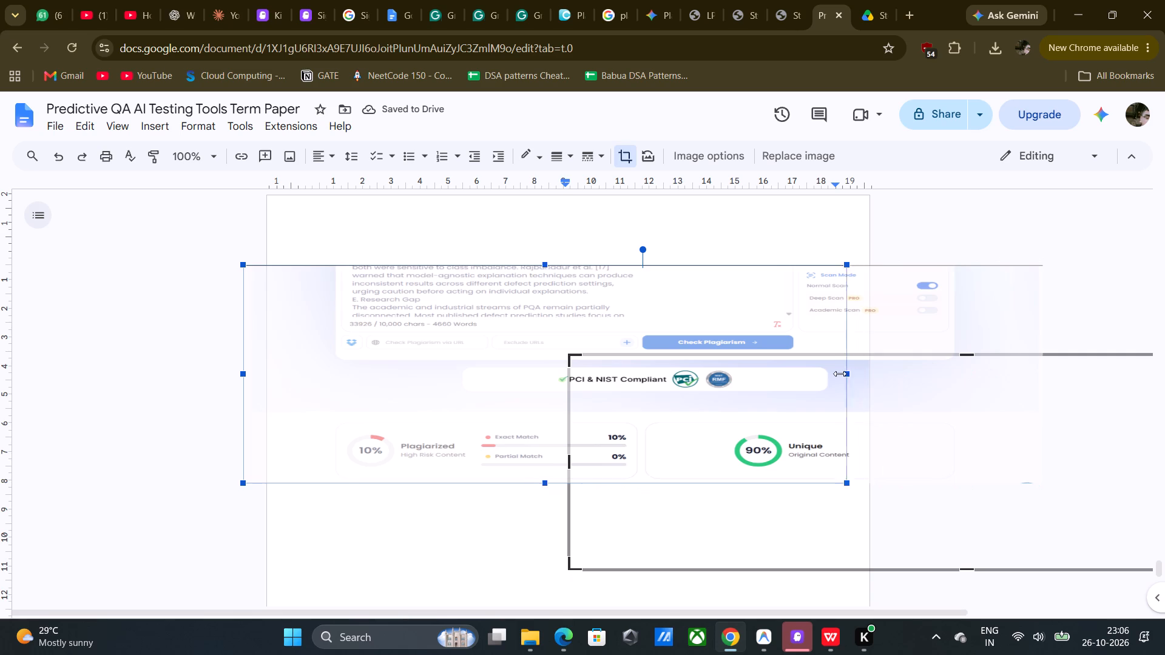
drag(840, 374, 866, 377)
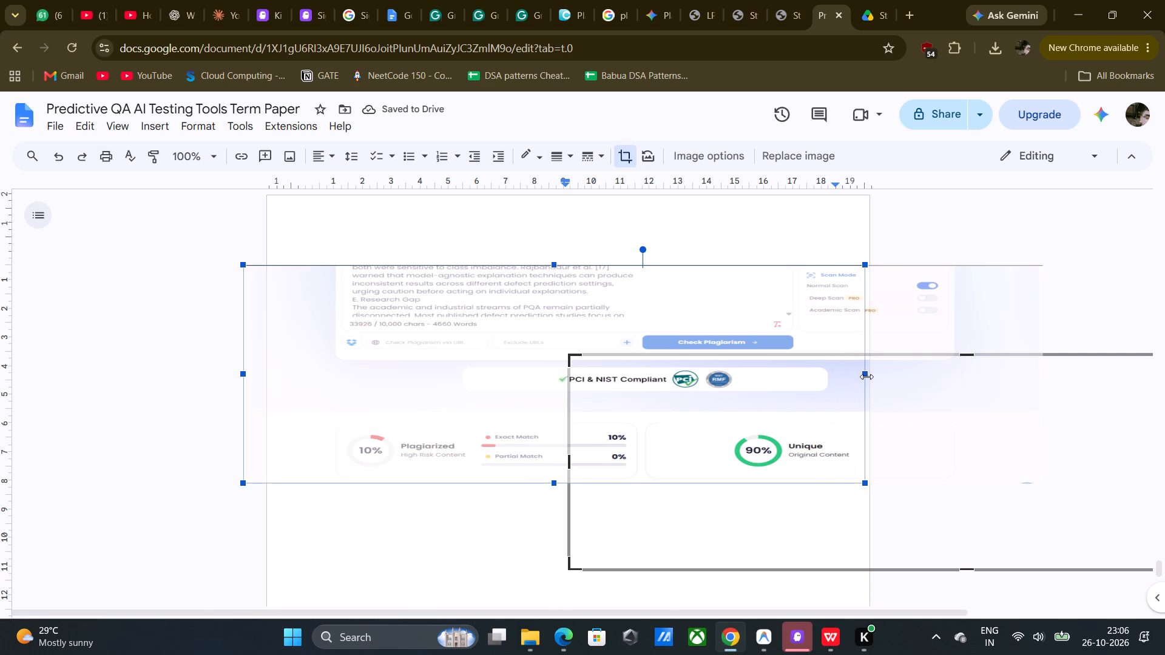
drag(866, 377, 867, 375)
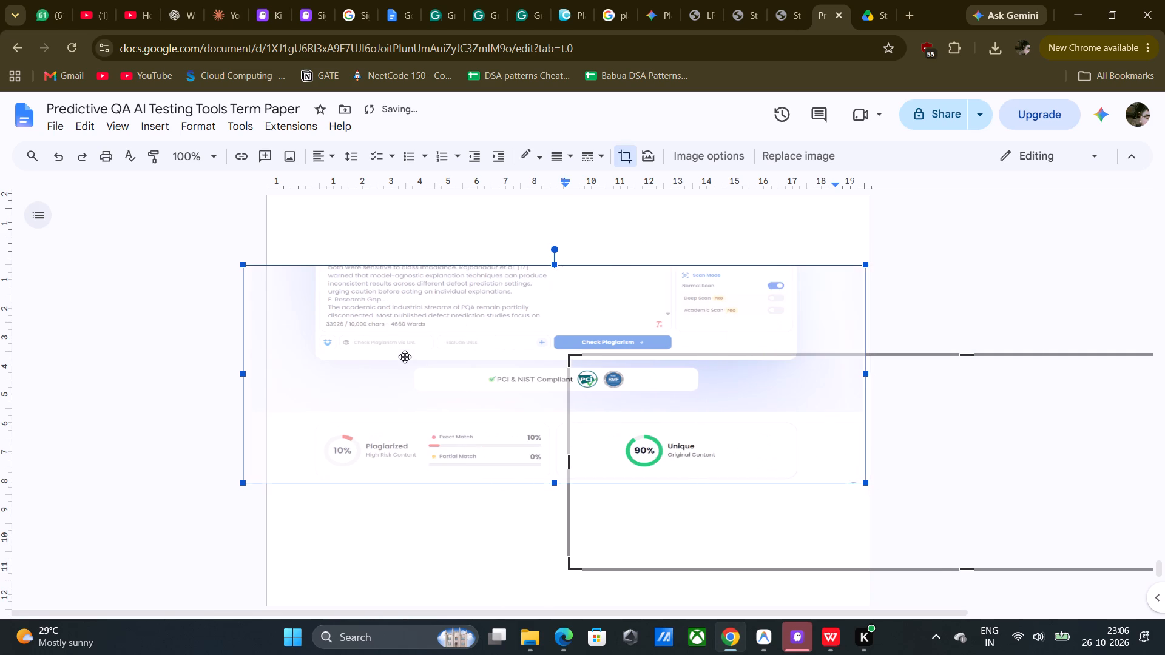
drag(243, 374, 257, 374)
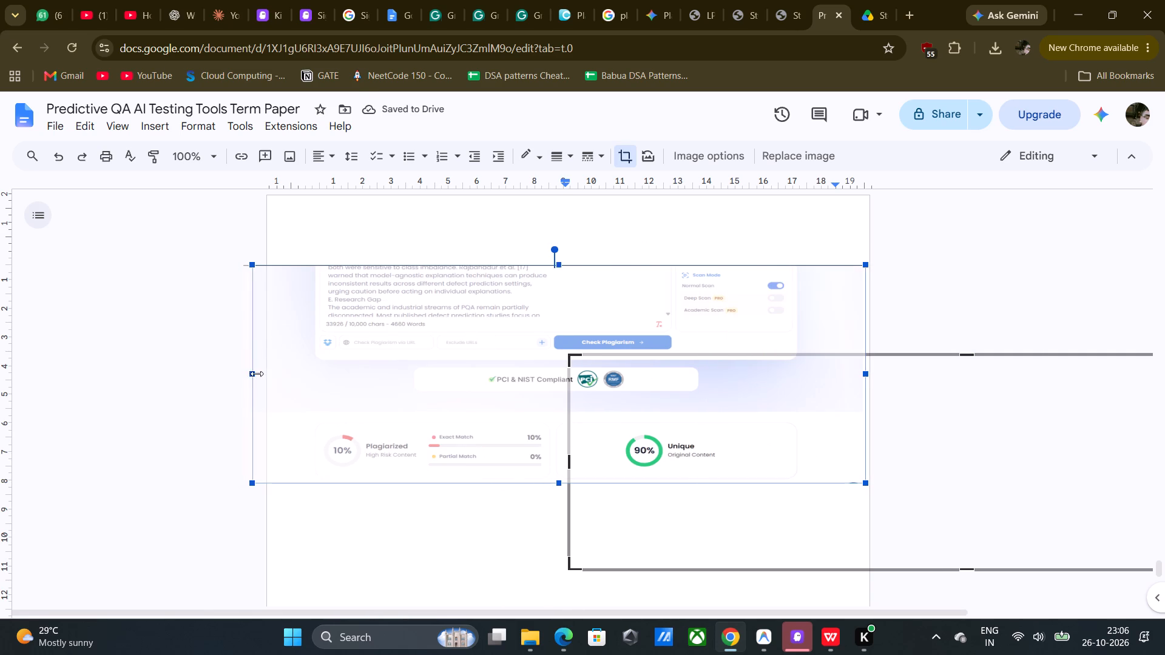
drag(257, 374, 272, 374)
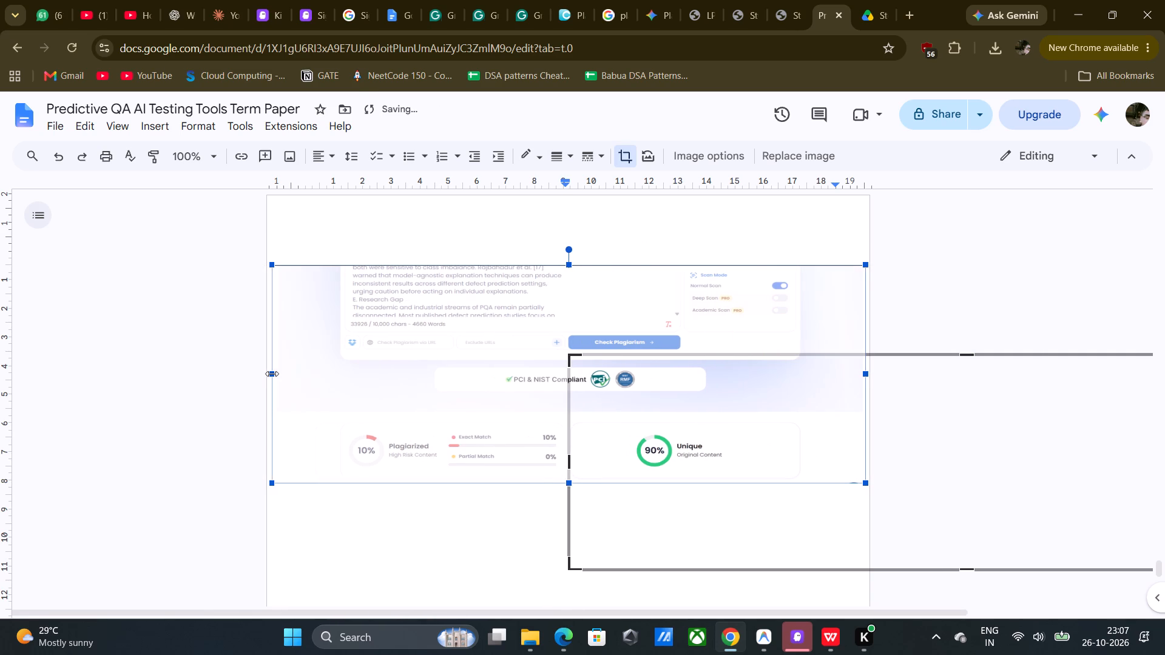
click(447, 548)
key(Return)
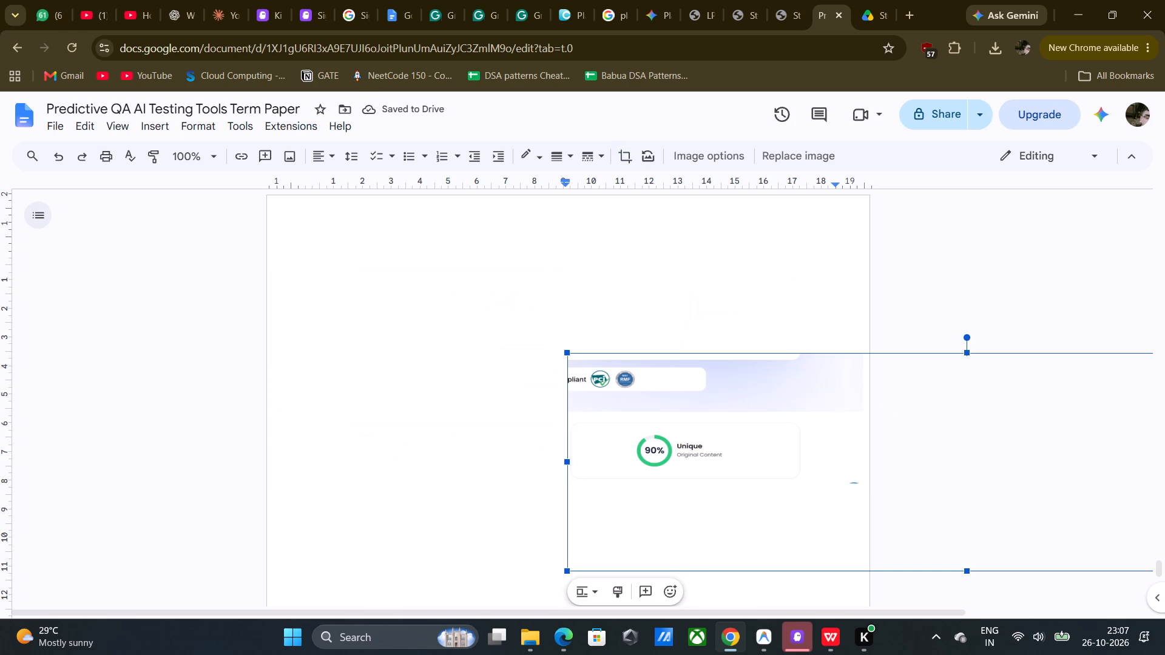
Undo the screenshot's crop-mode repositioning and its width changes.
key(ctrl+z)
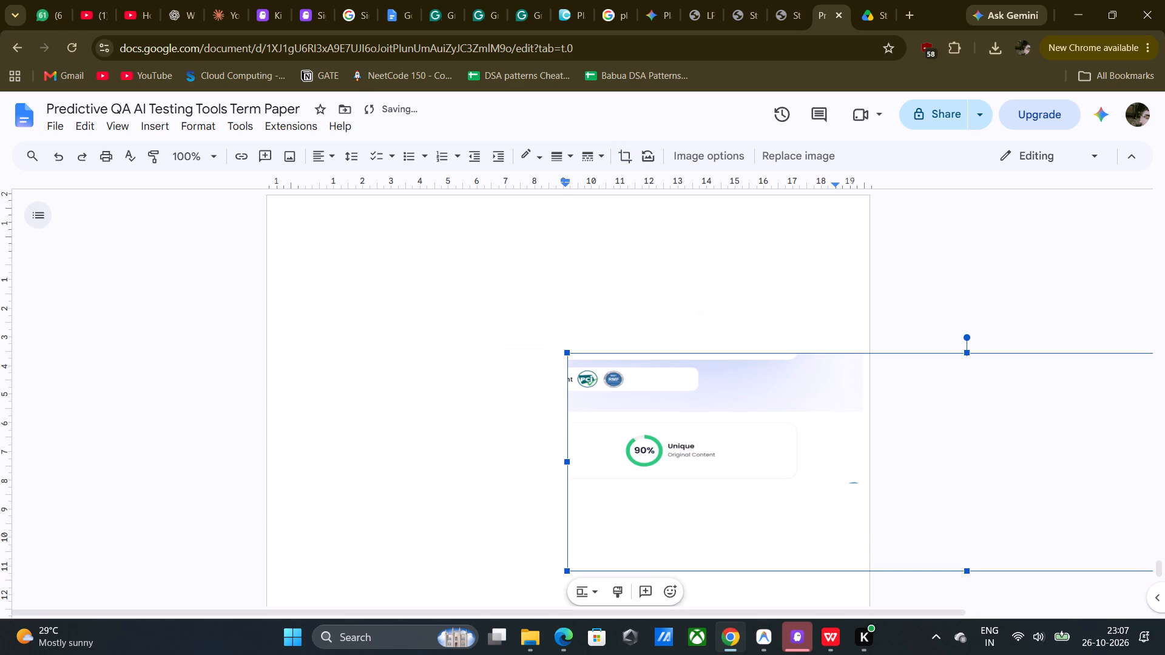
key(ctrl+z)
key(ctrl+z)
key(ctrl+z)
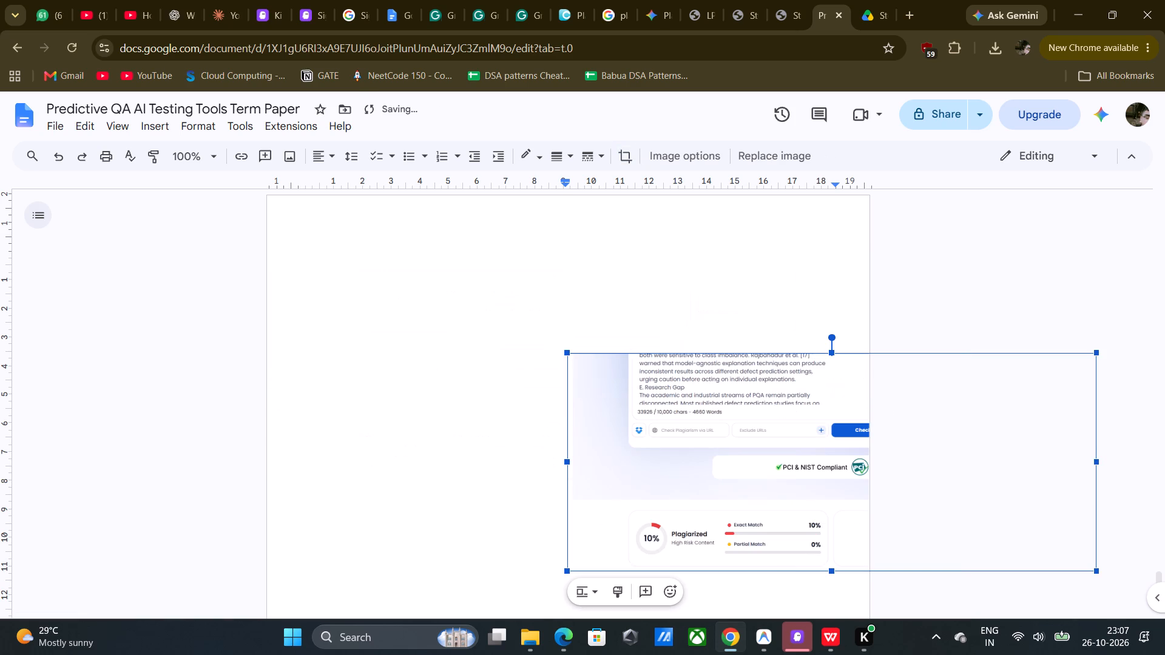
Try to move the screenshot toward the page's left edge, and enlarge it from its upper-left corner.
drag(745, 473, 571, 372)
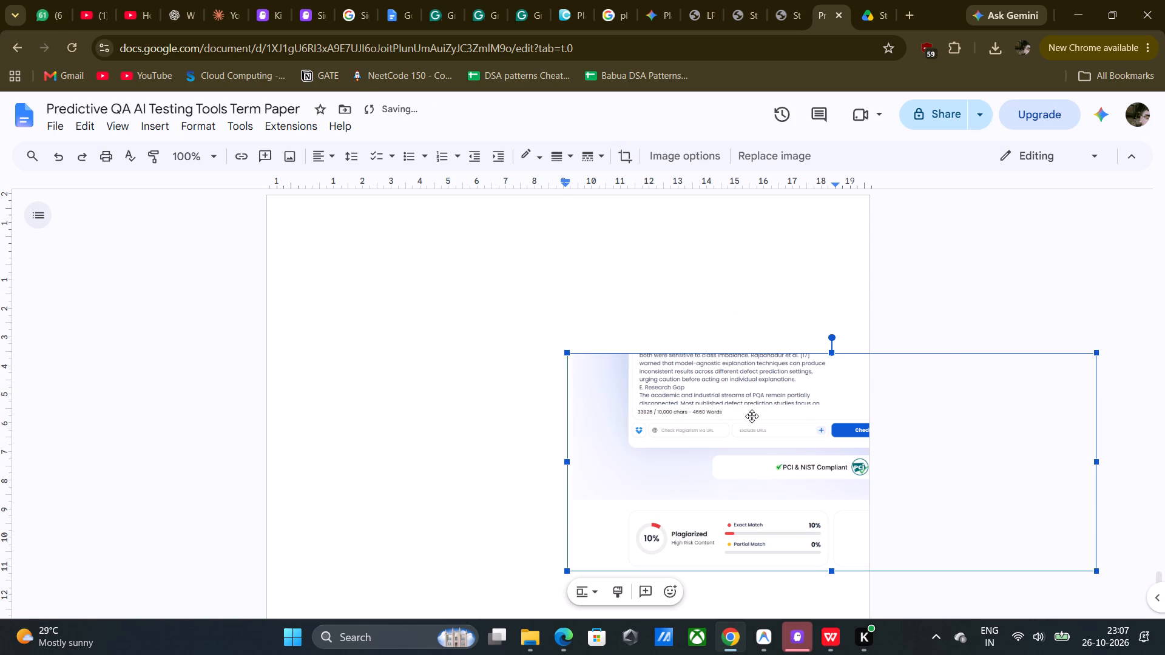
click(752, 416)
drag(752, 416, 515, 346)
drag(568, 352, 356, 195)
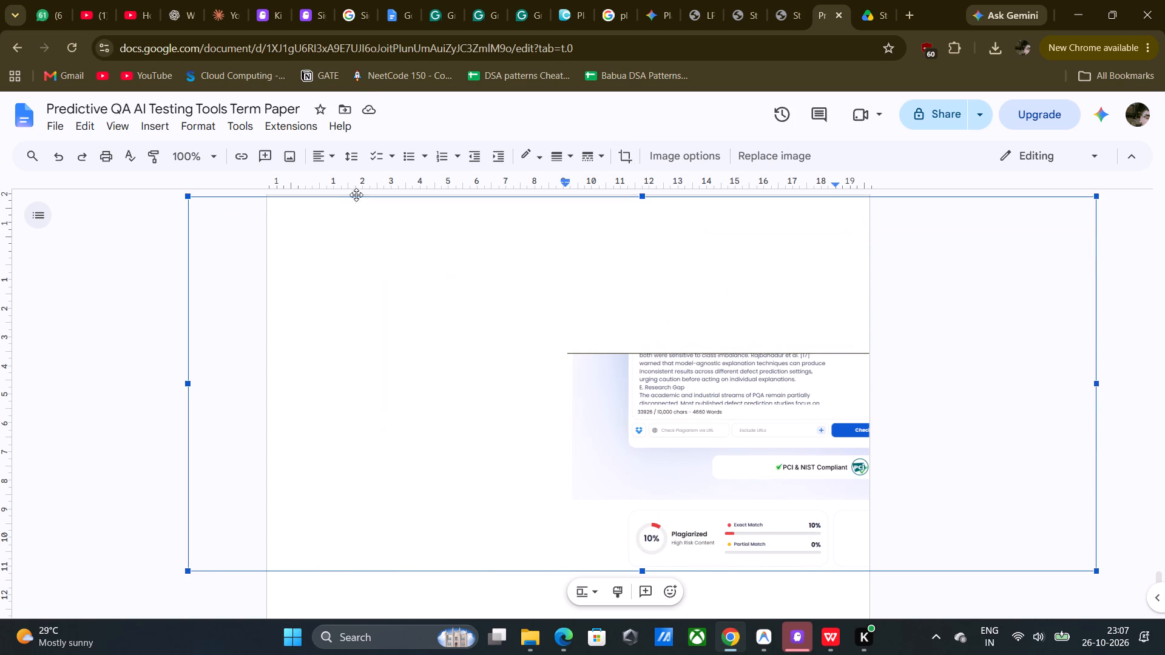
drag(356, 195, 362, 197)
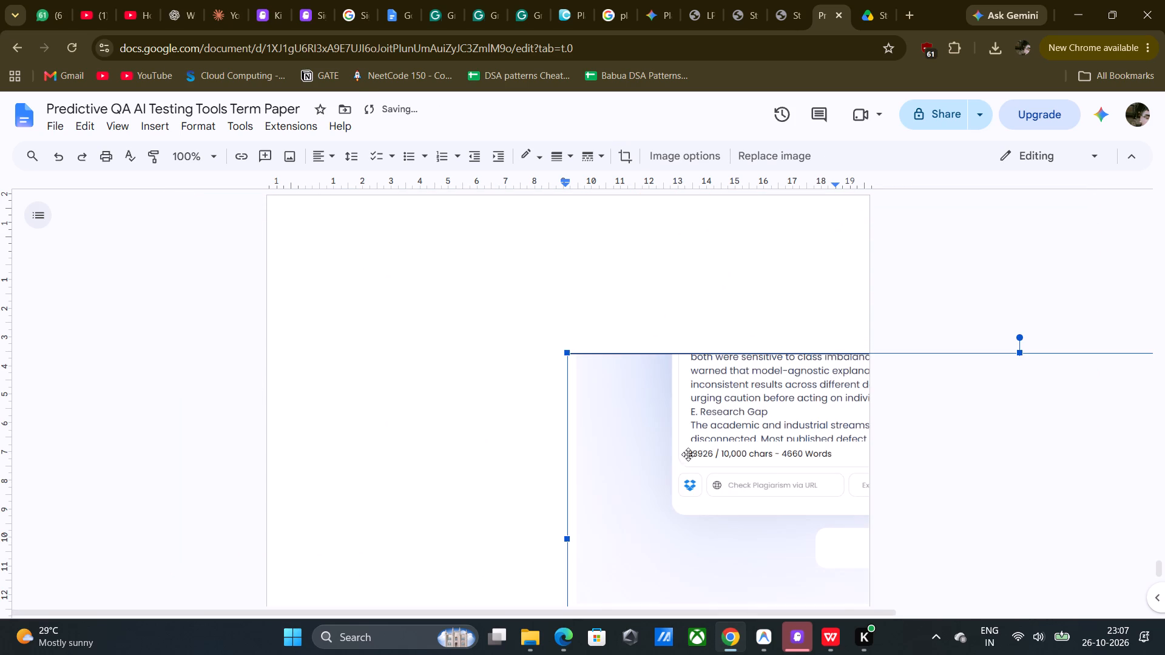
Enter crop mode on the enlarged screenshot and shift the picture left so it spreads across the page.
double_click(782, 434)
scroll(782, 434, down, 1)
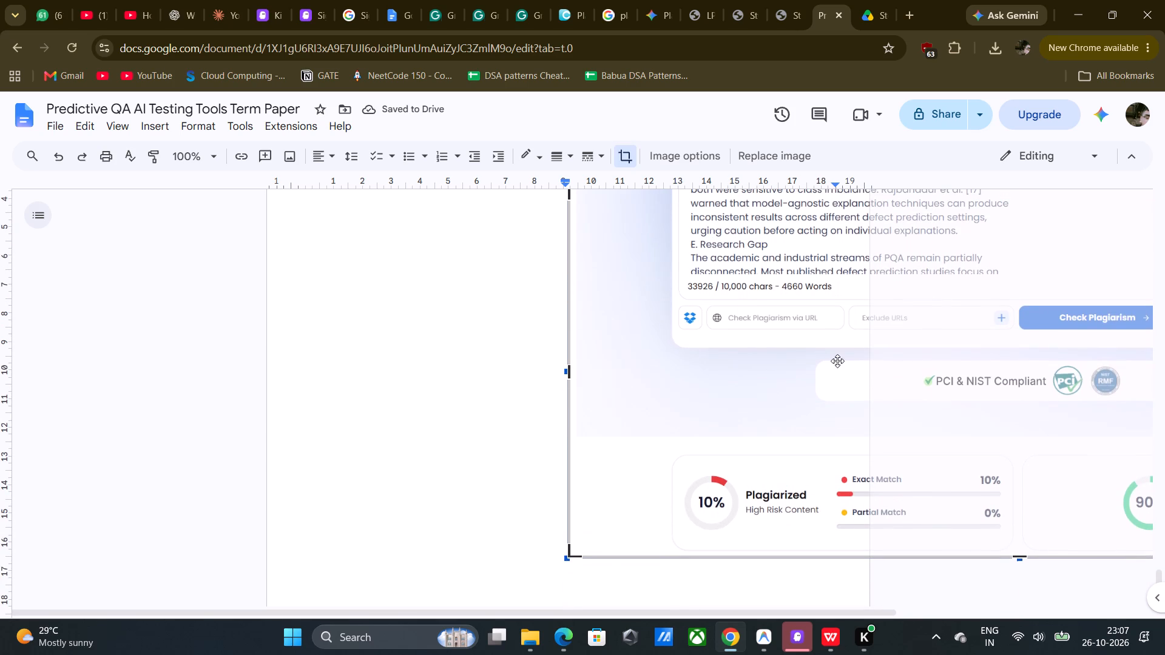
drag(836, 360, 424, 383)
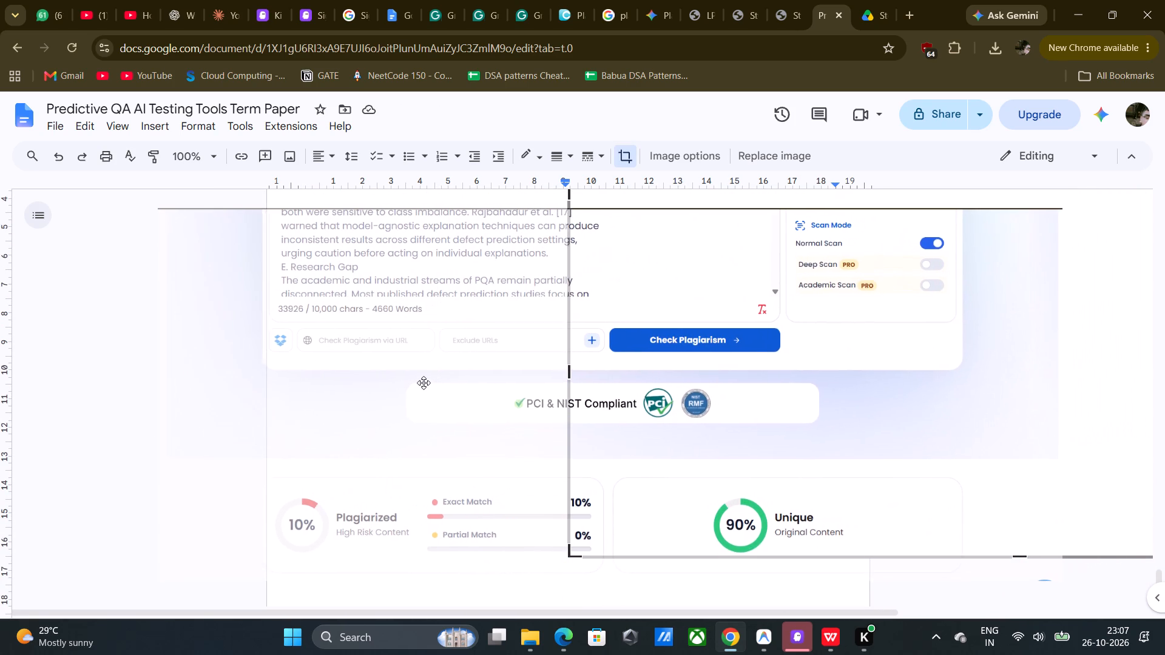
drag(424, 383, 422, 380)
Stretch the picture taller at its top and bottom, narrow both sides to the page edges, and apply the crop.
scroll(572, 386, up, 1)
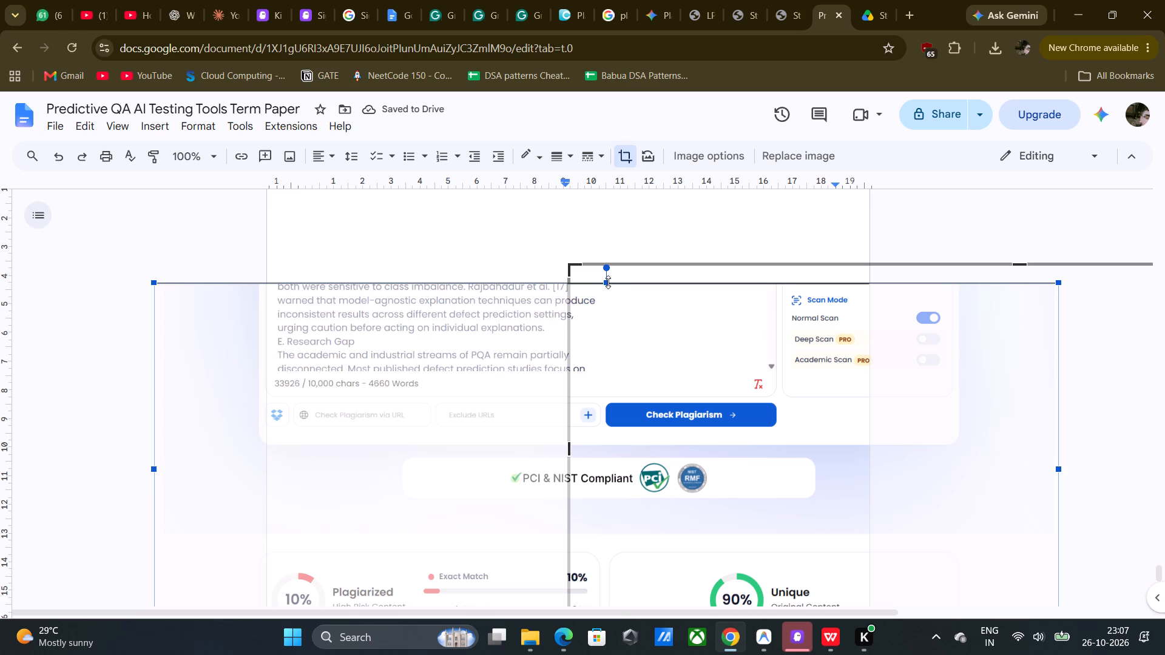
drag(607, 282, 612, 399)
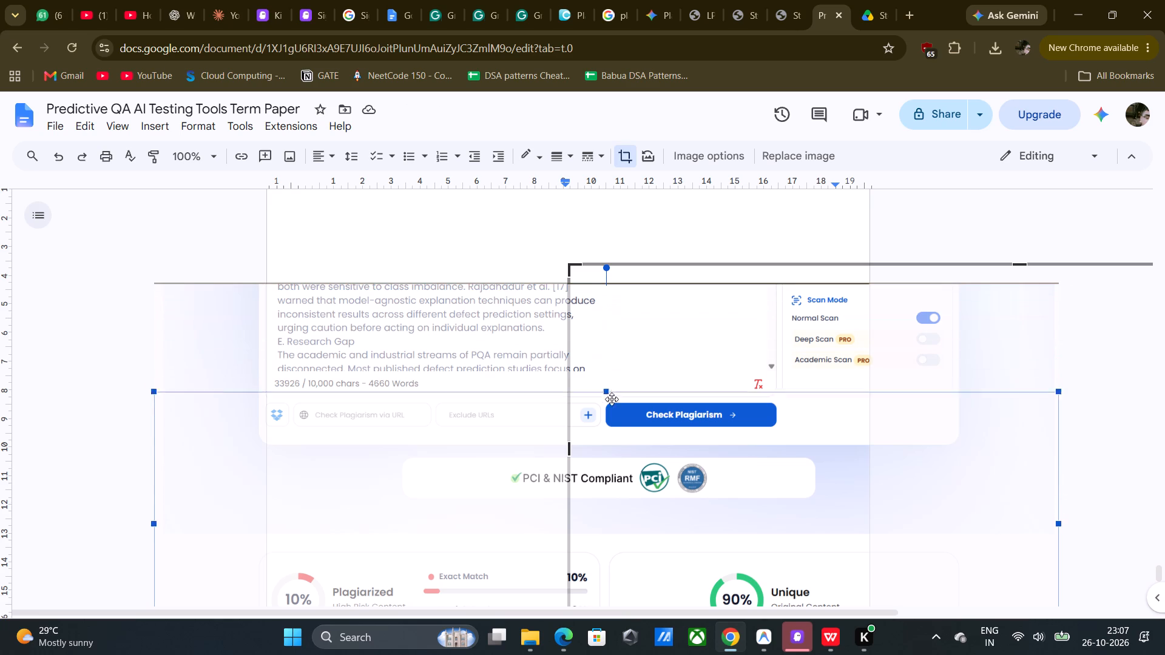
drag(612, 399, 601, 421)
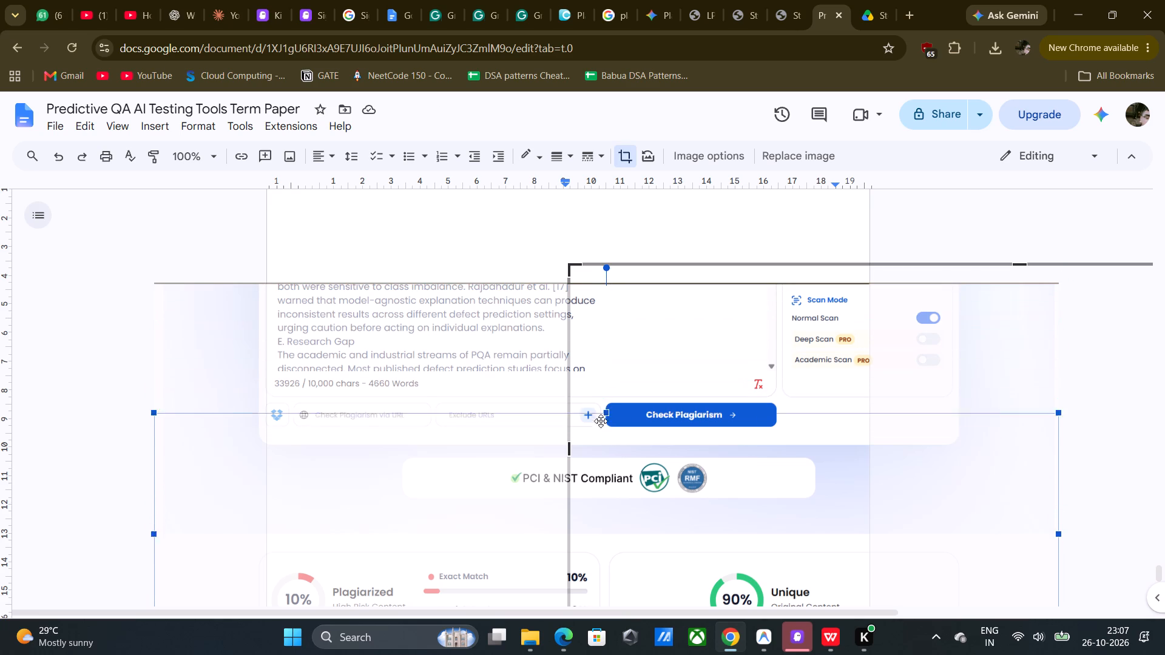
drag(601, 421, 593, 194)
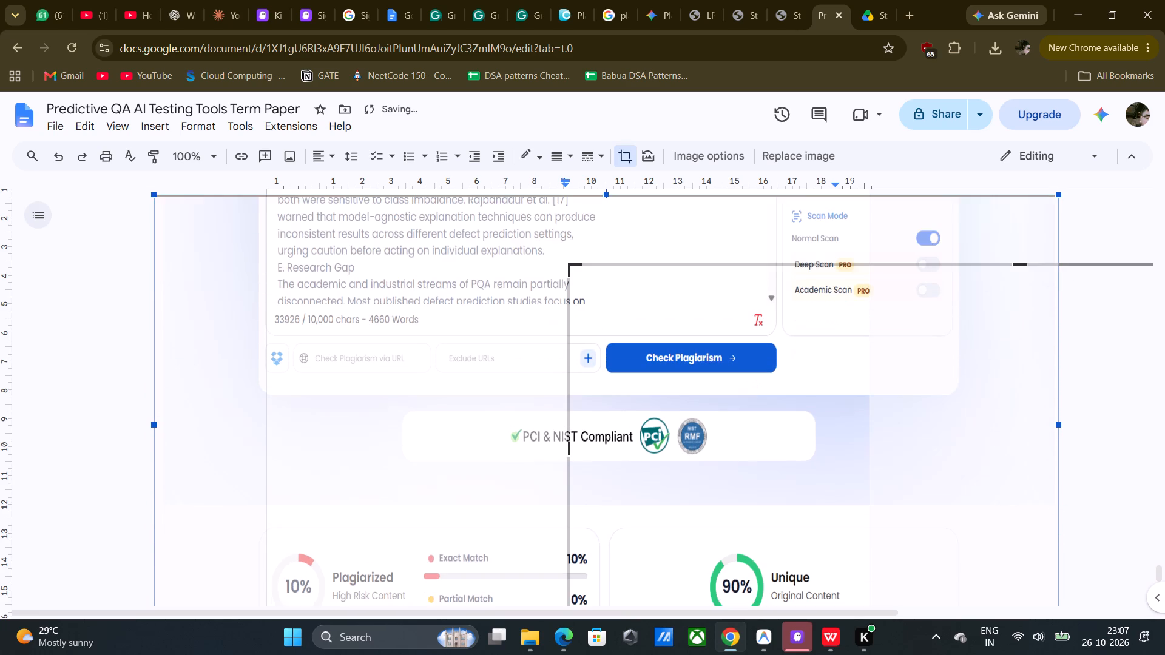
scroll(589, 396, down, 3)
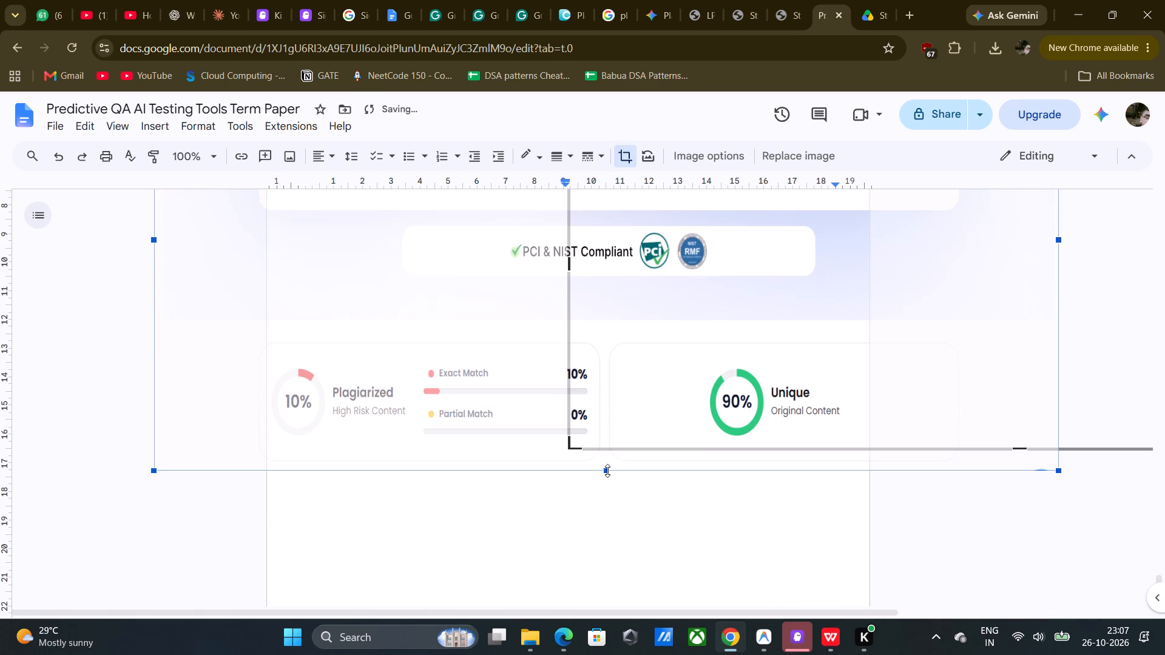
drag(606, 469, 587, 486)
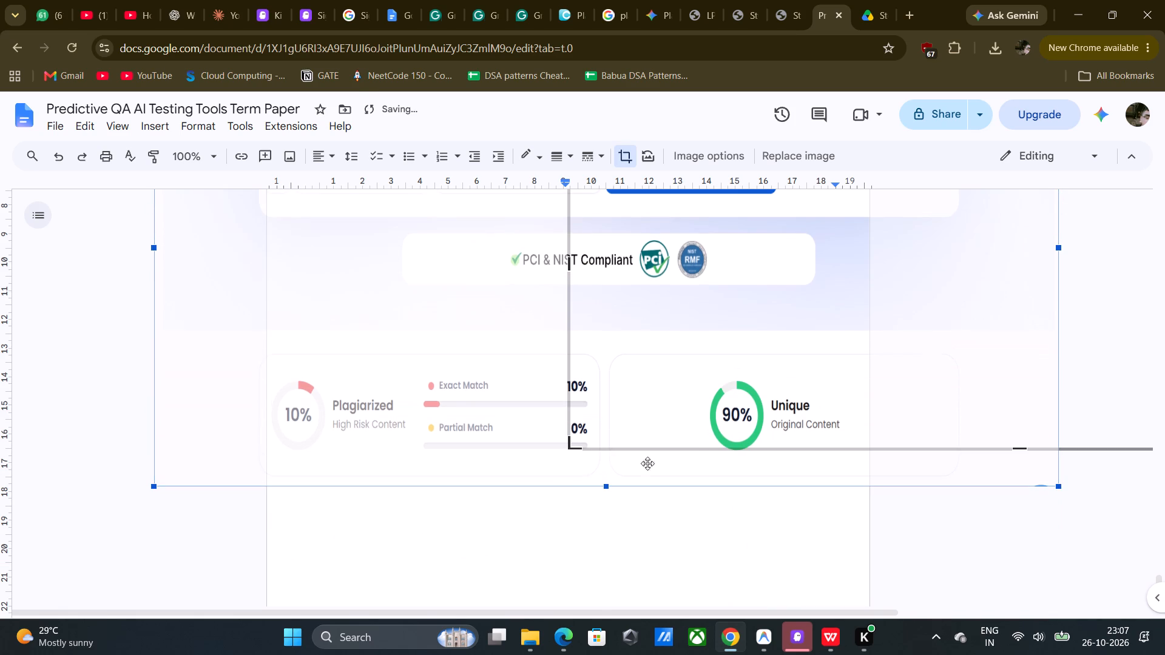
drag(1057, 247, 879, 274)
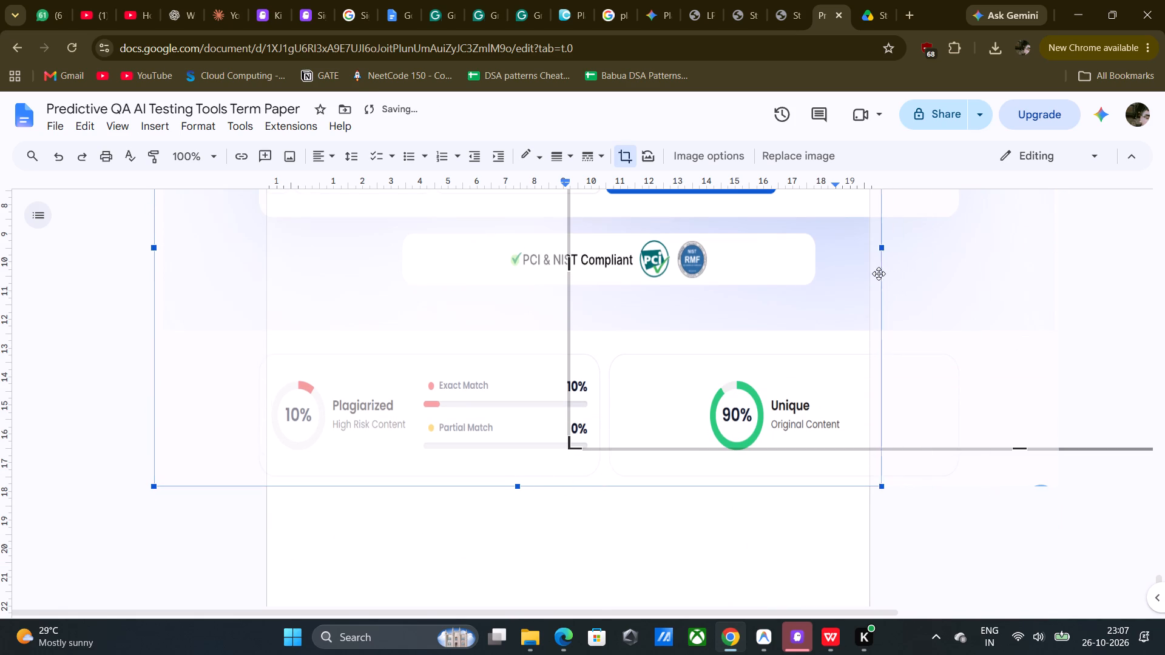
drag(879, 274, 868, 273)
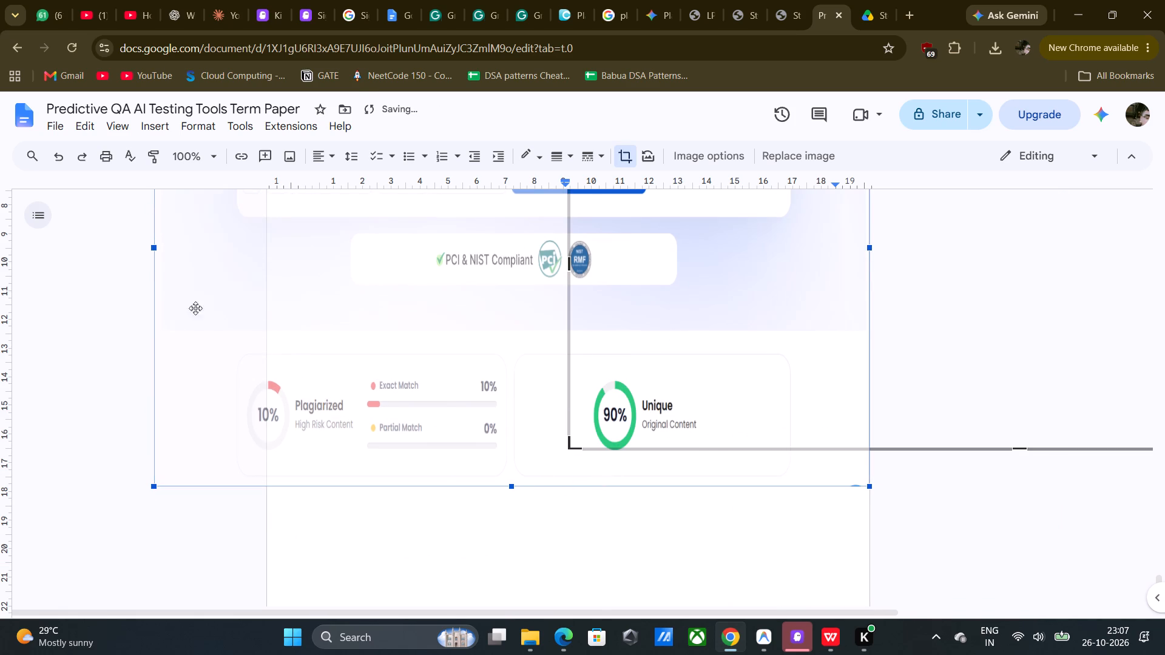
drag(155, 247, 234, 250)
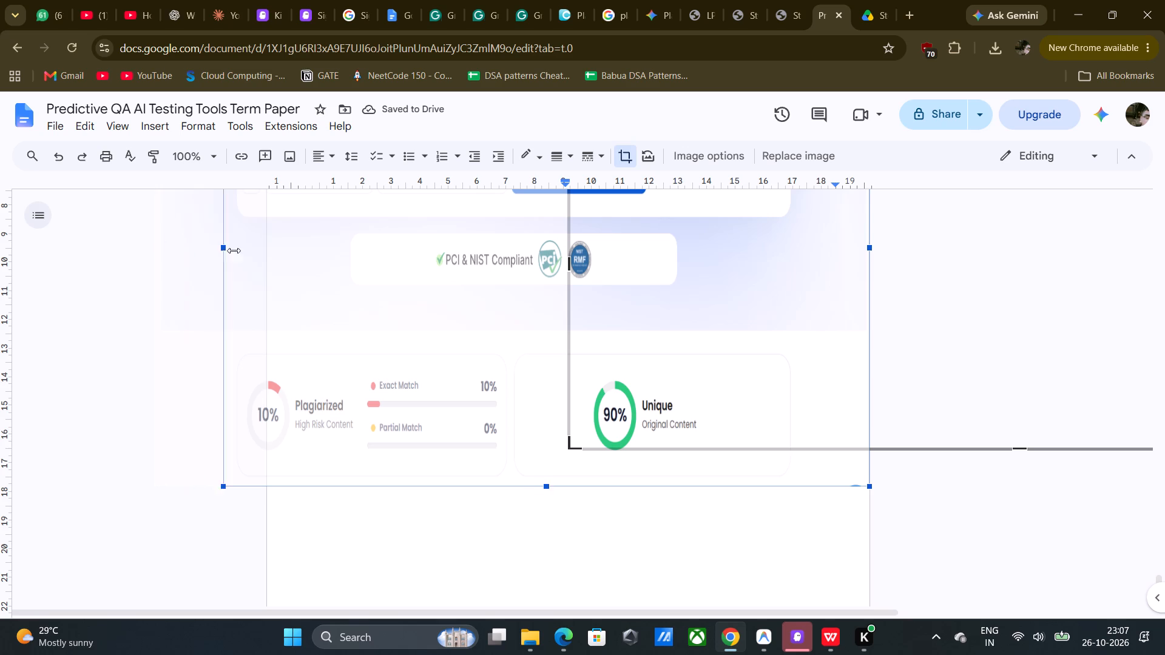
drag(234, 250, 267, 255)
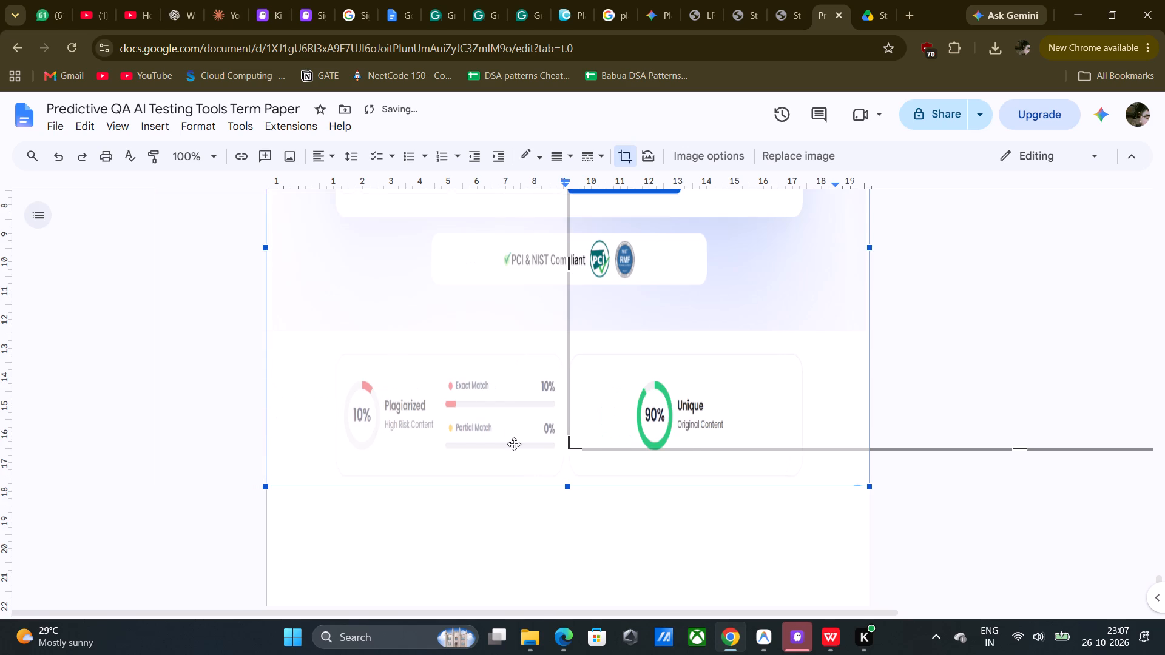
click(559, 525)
Delete the cropped plagiarism screenshot from the page after the references.
scroll(613, 380, up, 2)
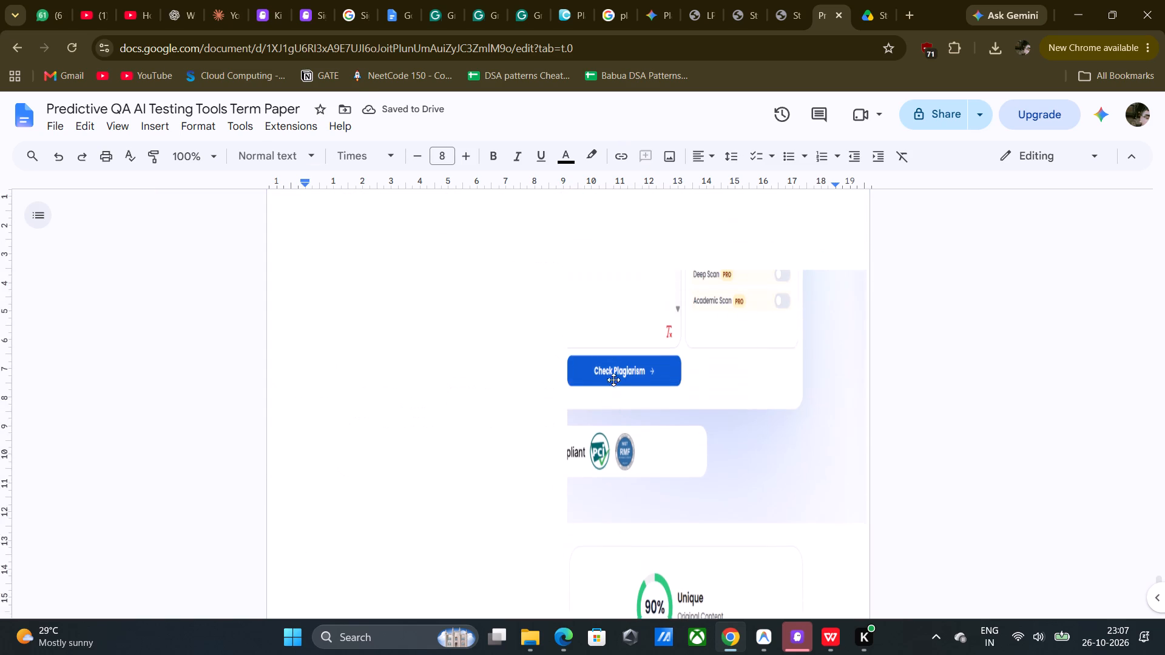
scroll(613, 380, up, 3)
click(694, 534)
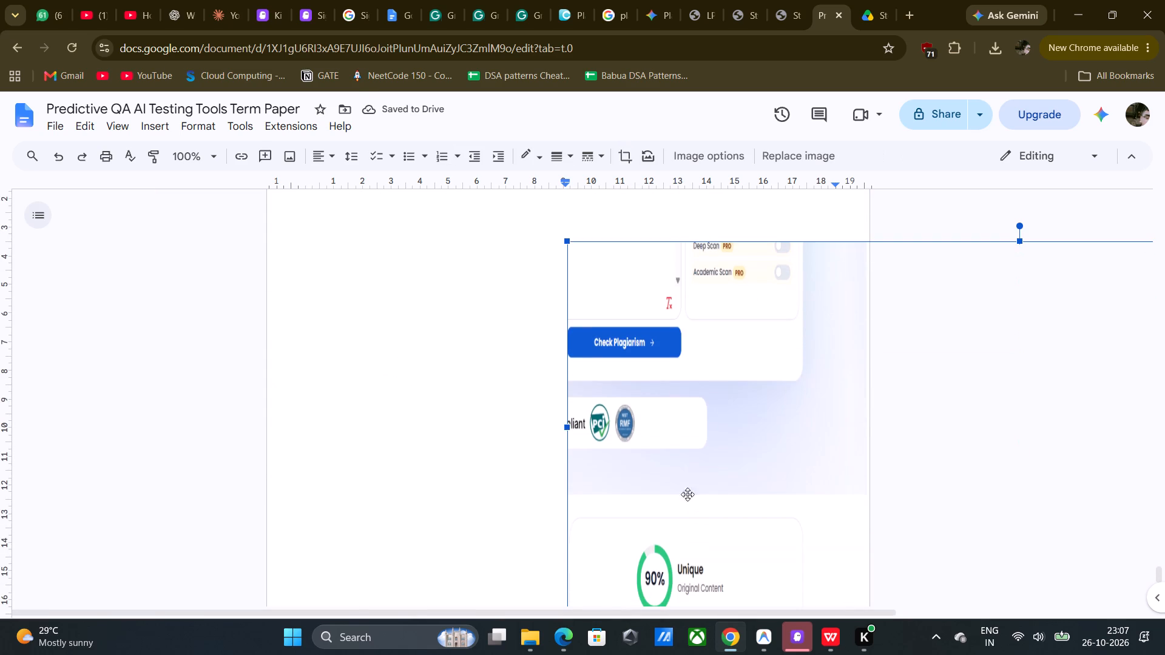
right_click(720, 331)
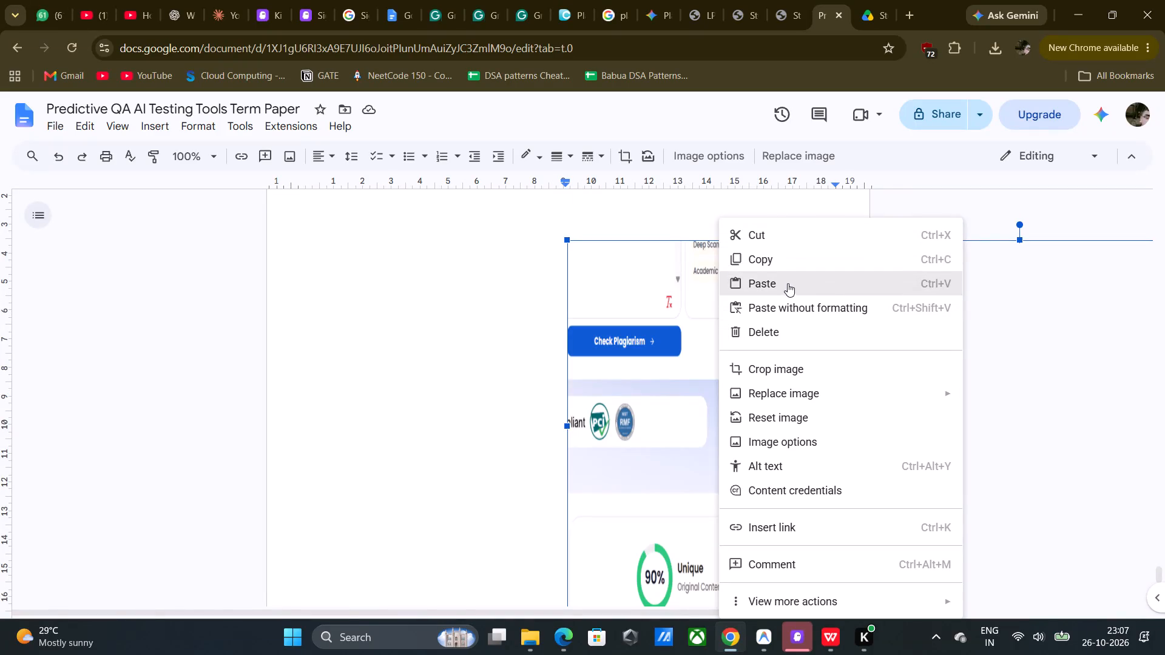
click(775, 334)
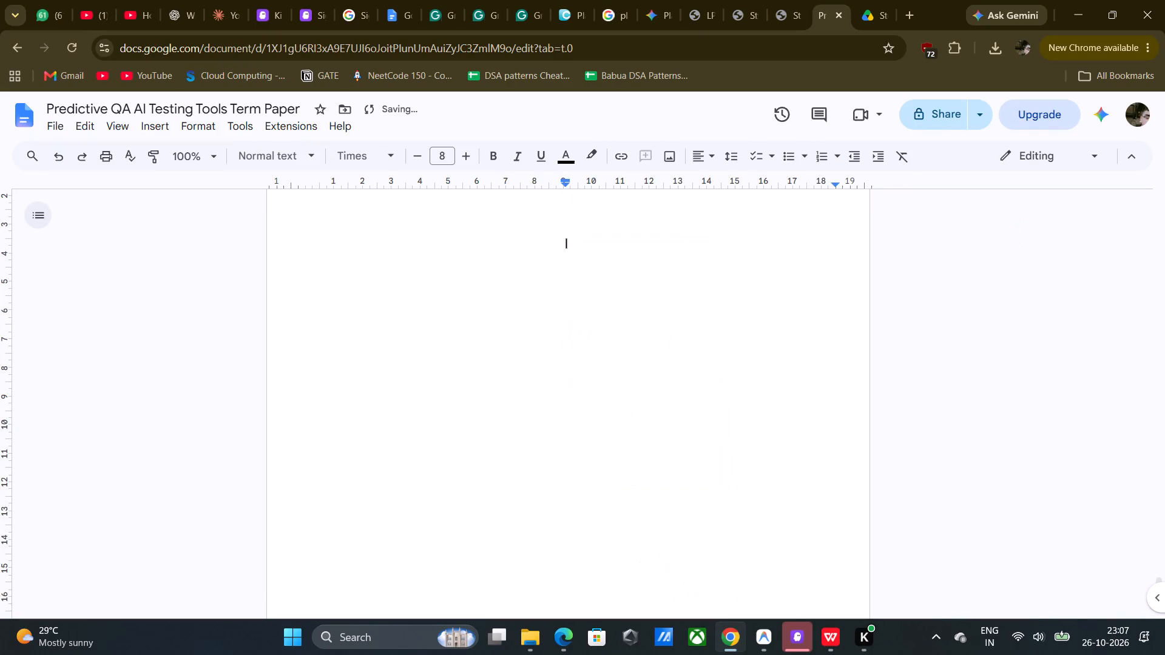
Remove the leftover centered blank lines after the references and add a fresh left-aligned blank line for the screenshot.
scroll(464, 283, up, 1)
scroll(434, 324, up, 1)
click(339, 323)
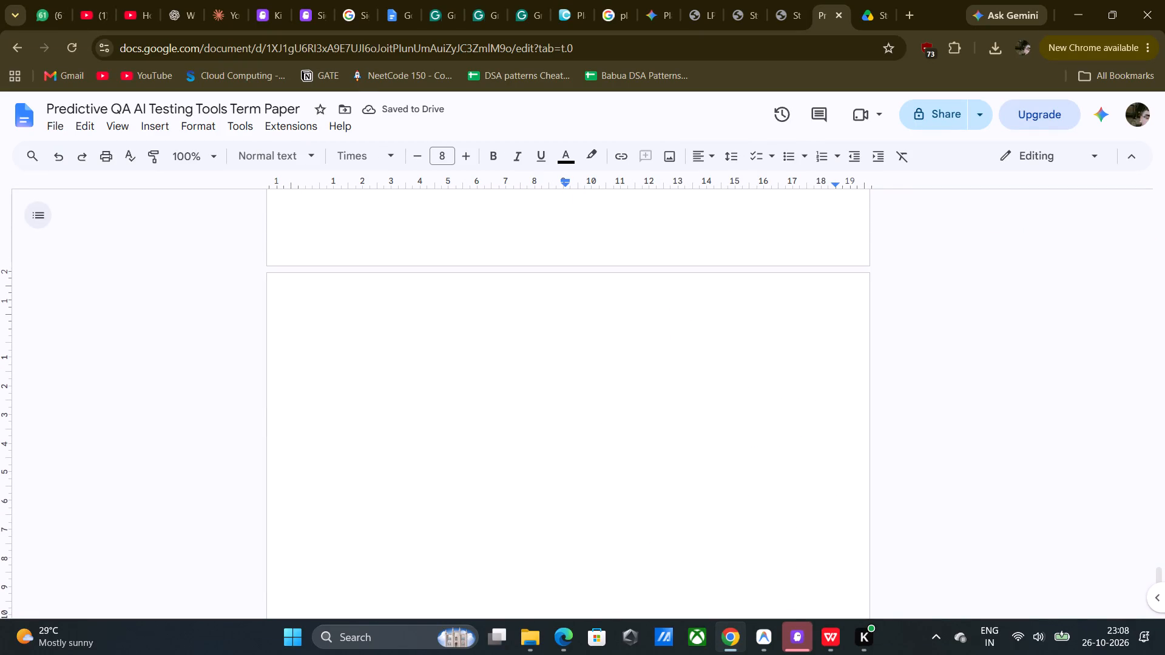
key(BackSpace)
key(BackSpace)
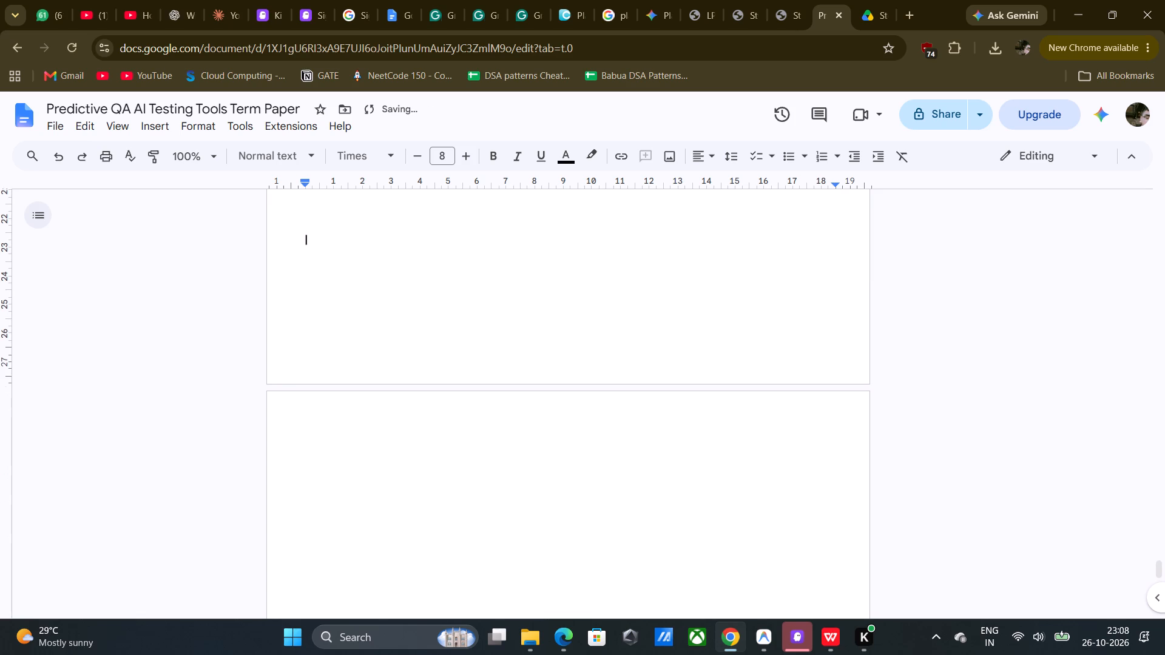
key(Return)
scroll(360, 420, down, 2)
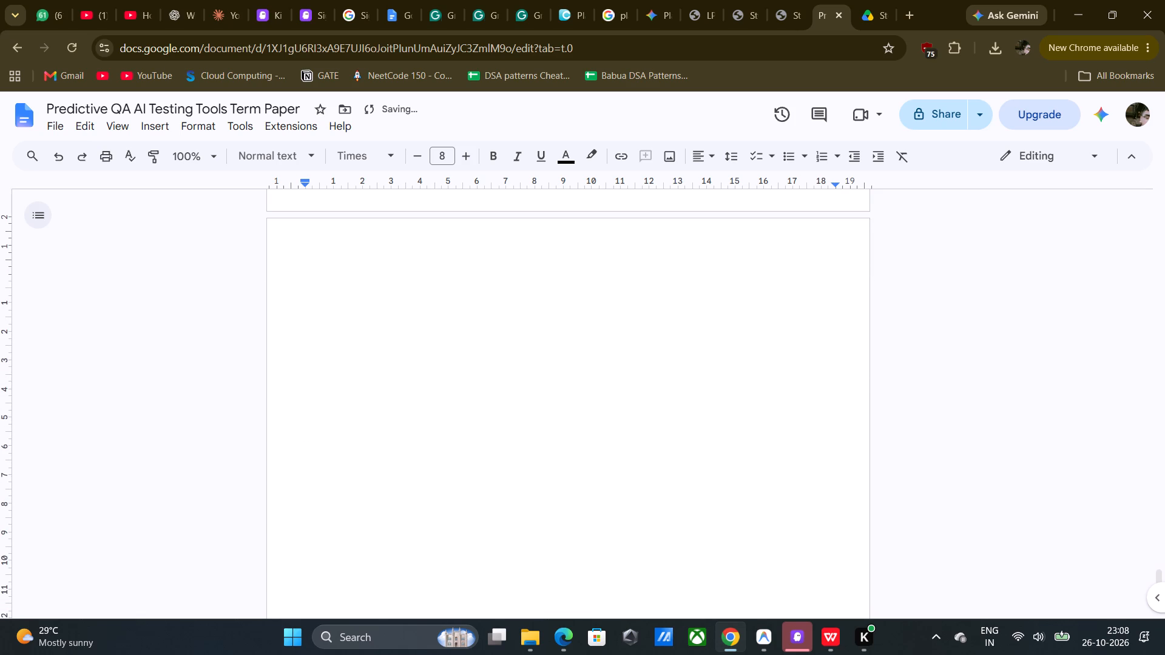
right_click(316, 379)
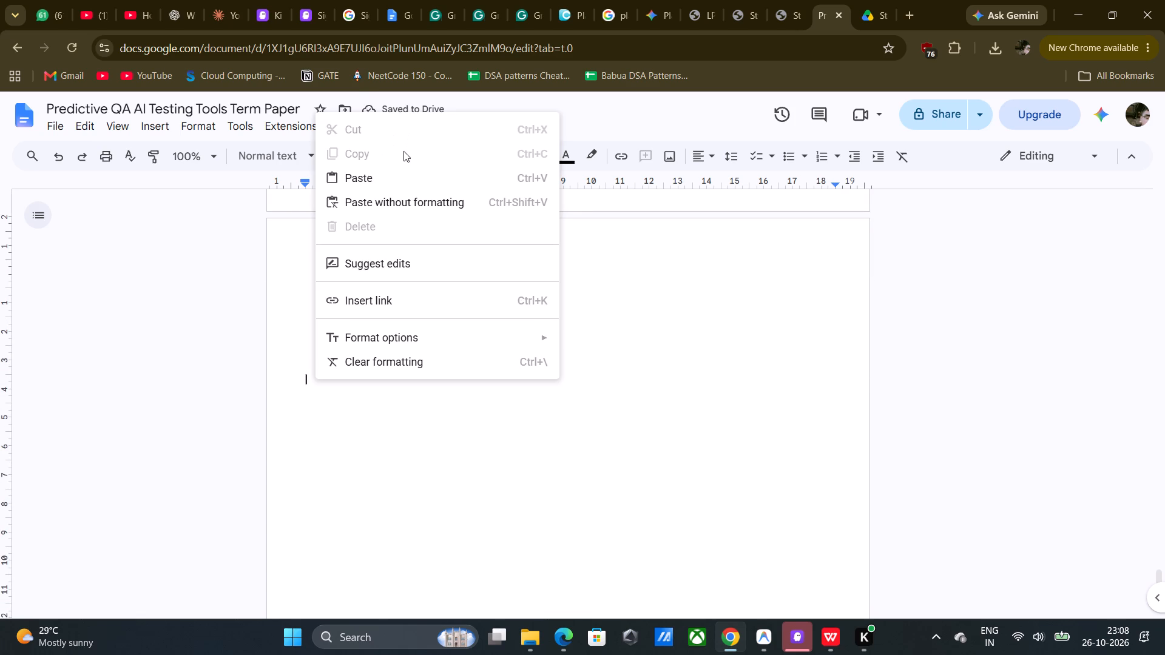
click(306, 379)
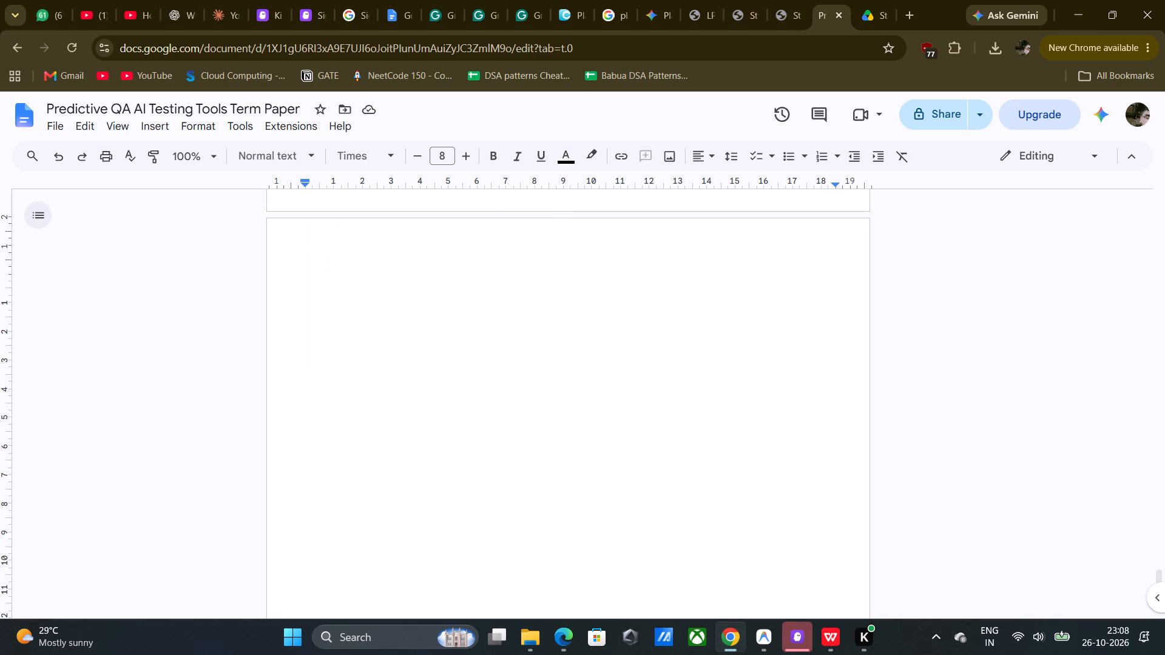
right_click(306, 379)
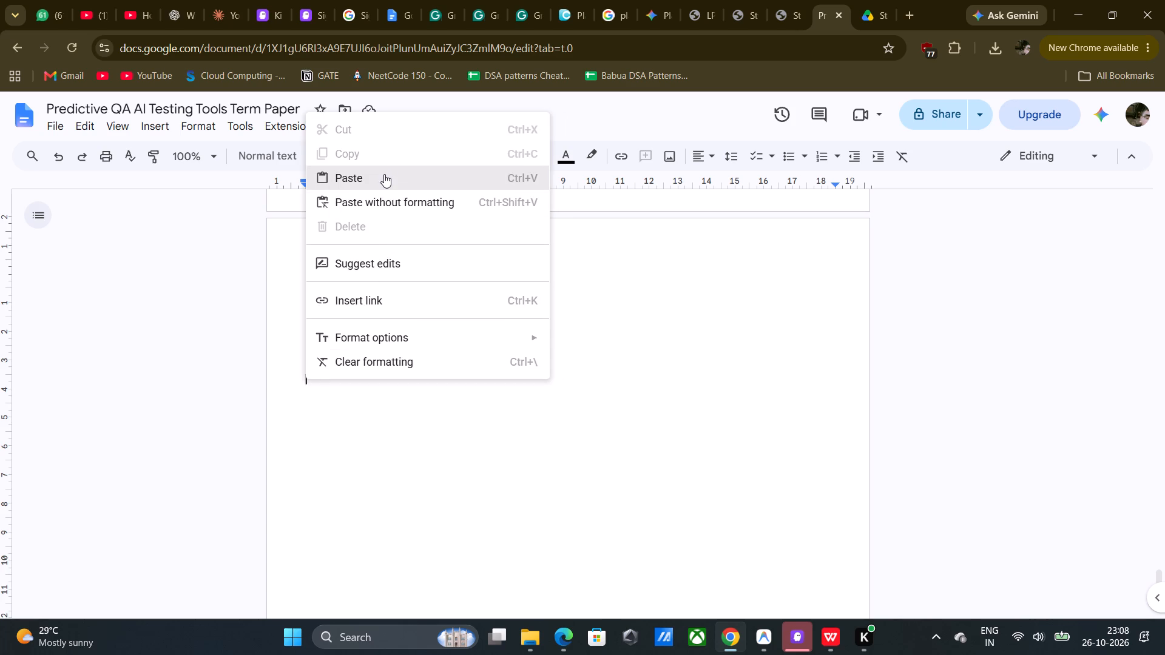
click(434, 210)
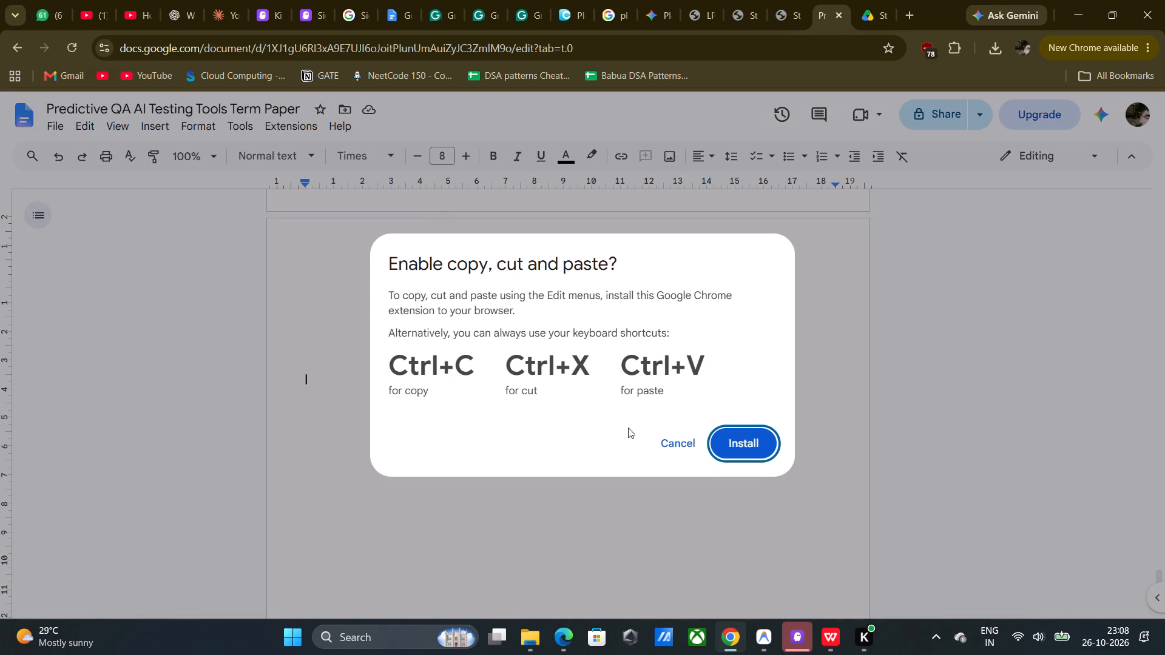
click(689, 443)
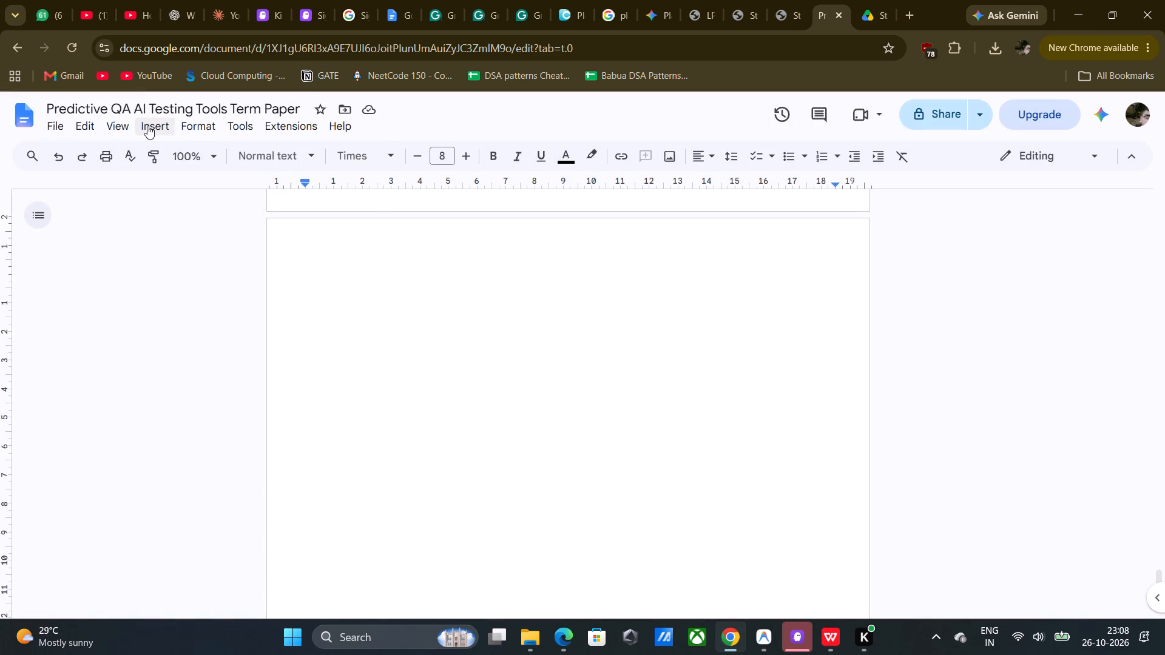
Insert the plagiarism report screenshot on the document's last page, uploading it from the computer's Gallery.
click(147, 126)
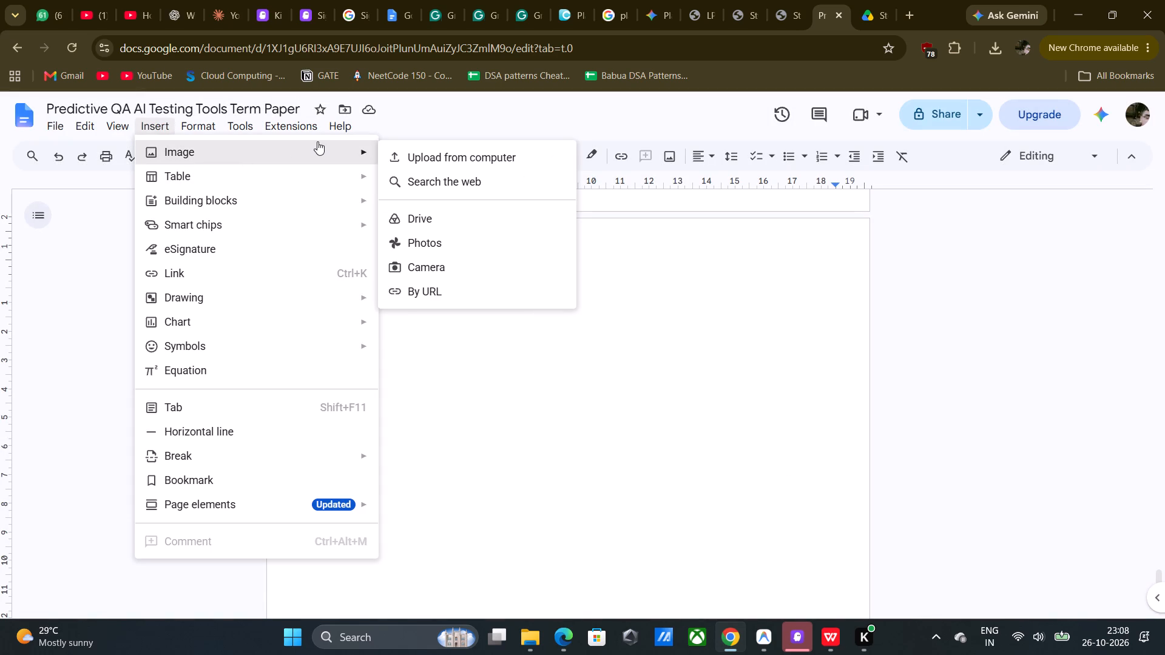
click(430, 161)
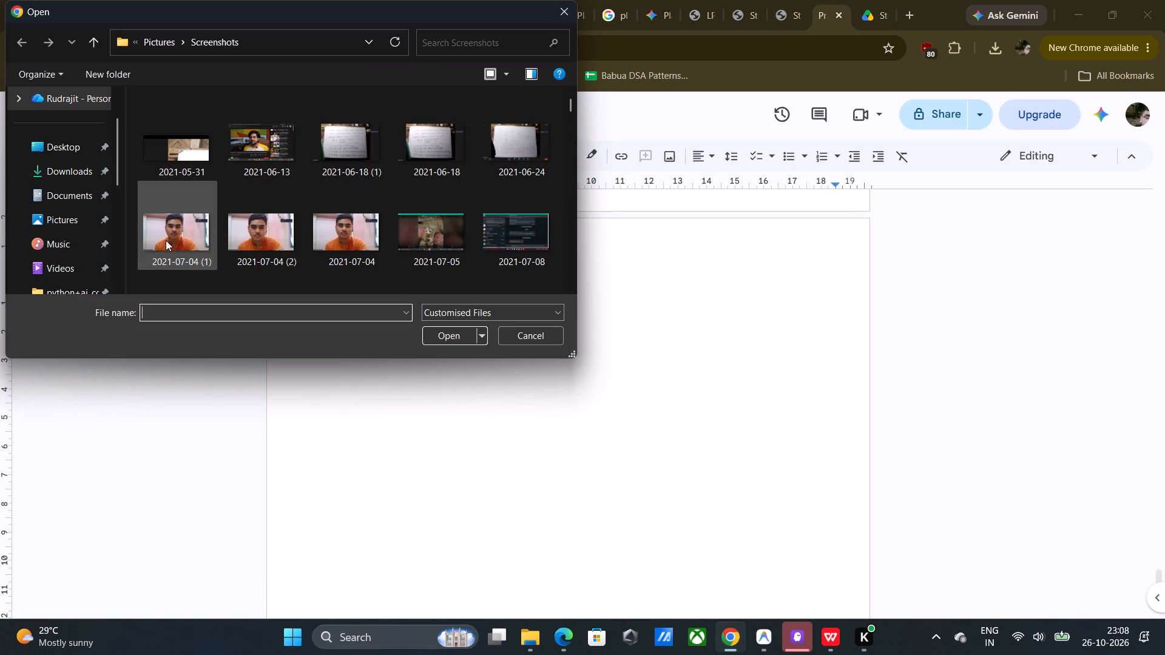
scroll(82, 116, up, 1)
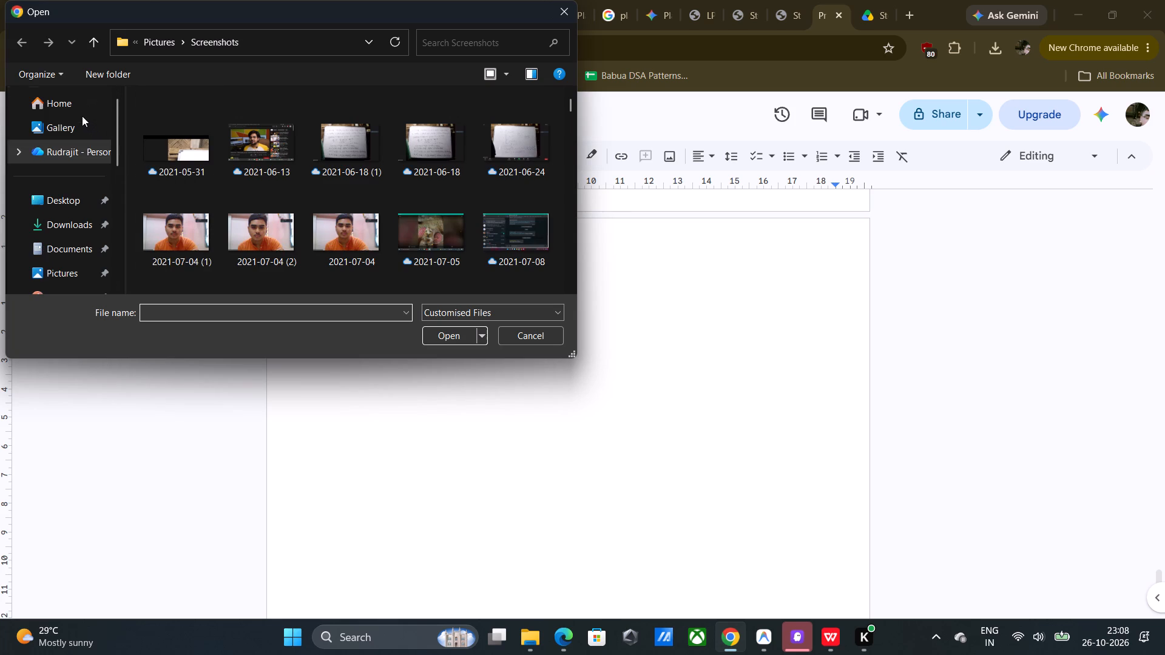
scroll(82, 116, up, 1)
click(72, 121)
double_click(199, 164)
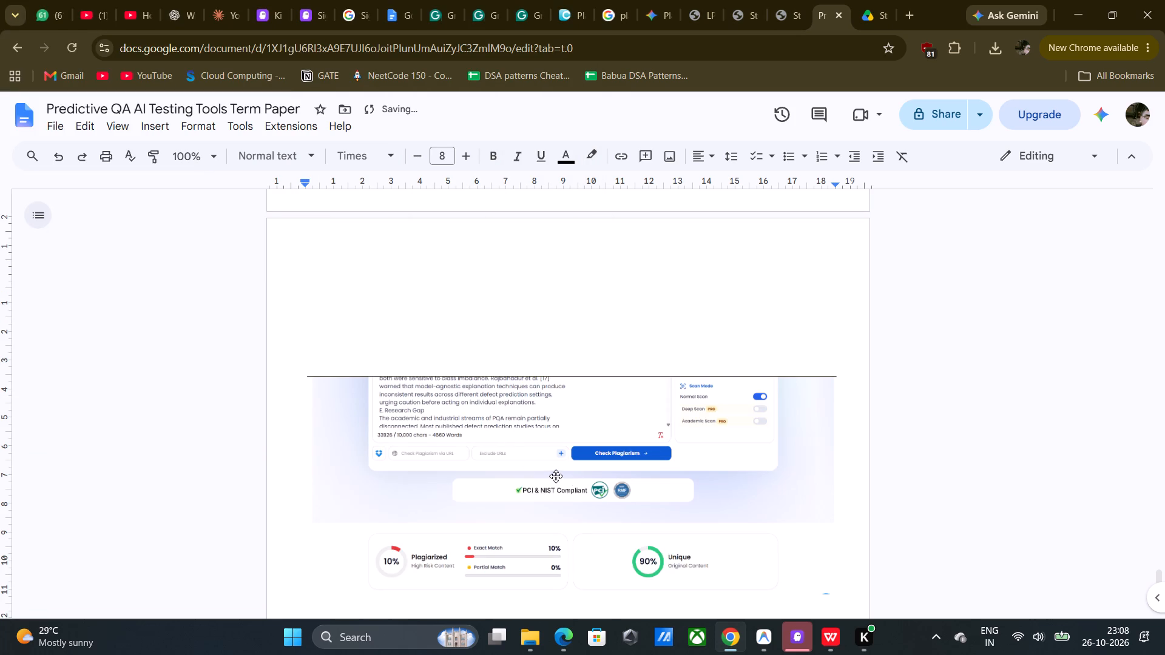
Stretch the inserted plagiarism screenshot vertically to about 14 cm tall, keeping its full text width.
drag(556, 474, 551, 420)
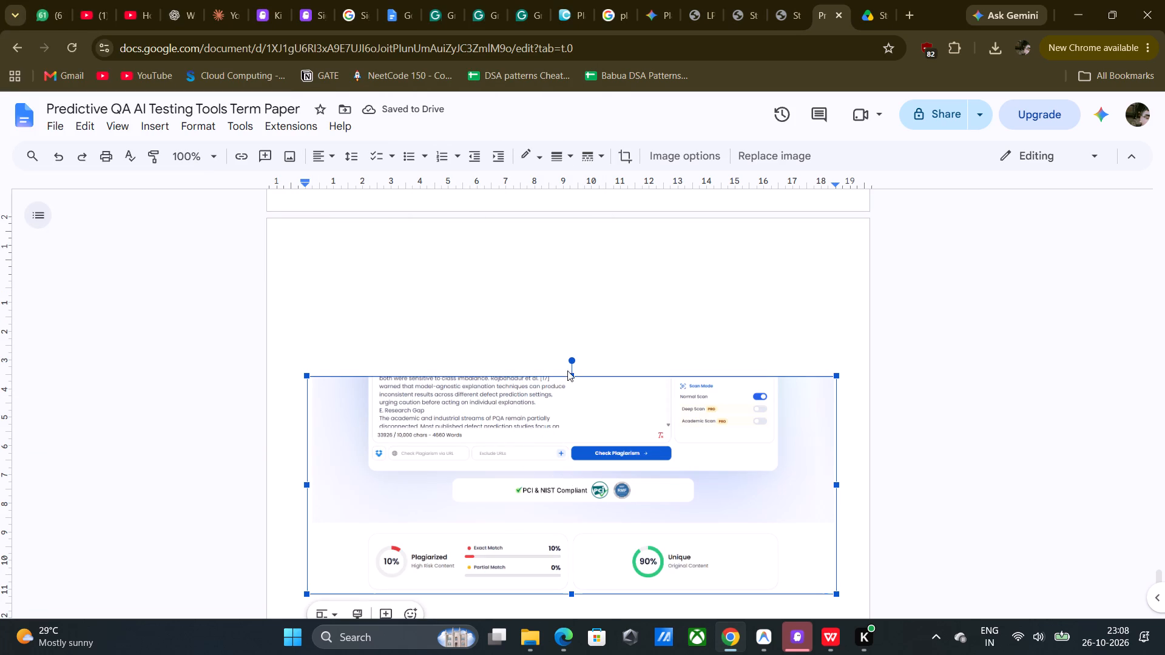
drag(572, 373, 564, 266)
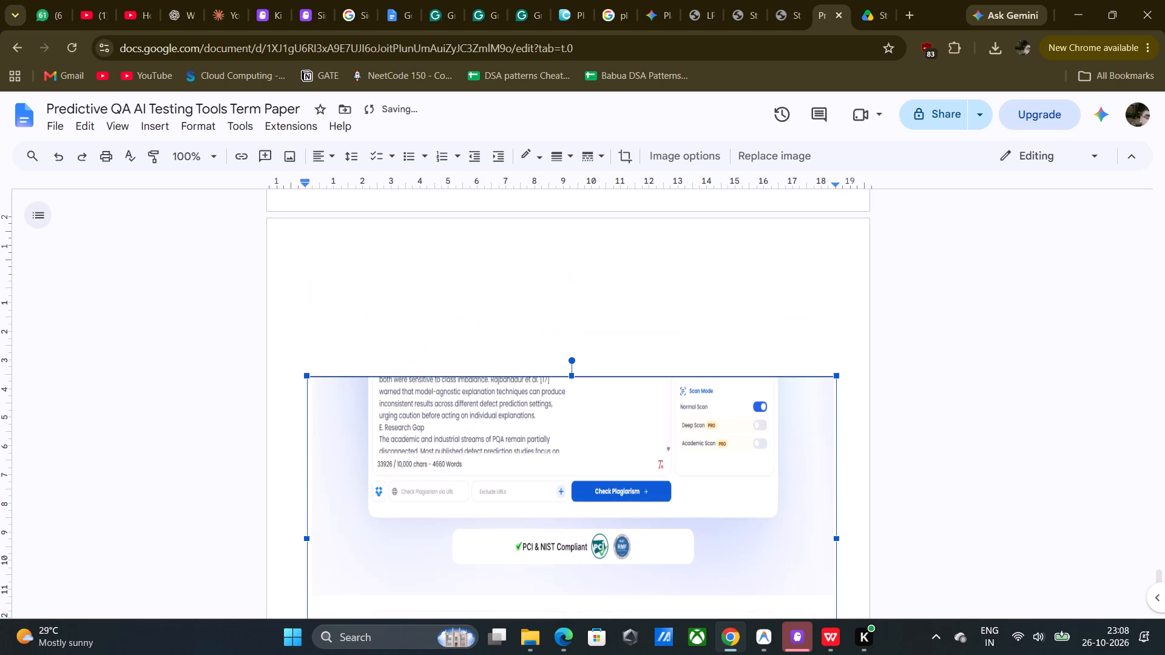
scroll(575, 338, down, 3)
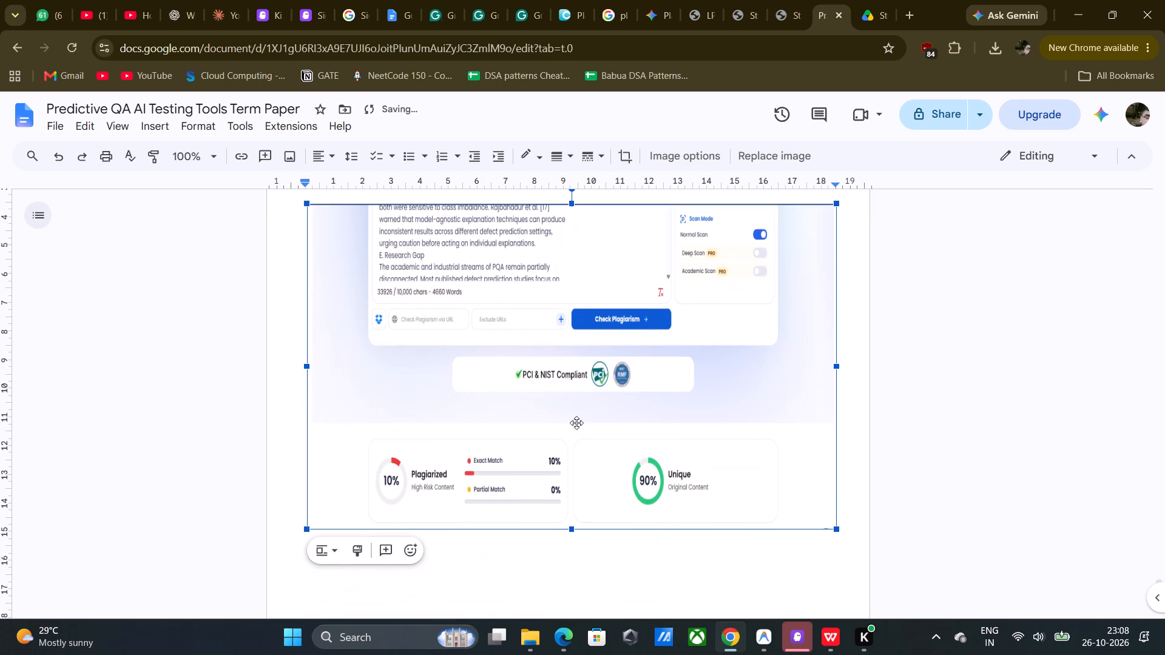
drag(572, 528, 567, 605)
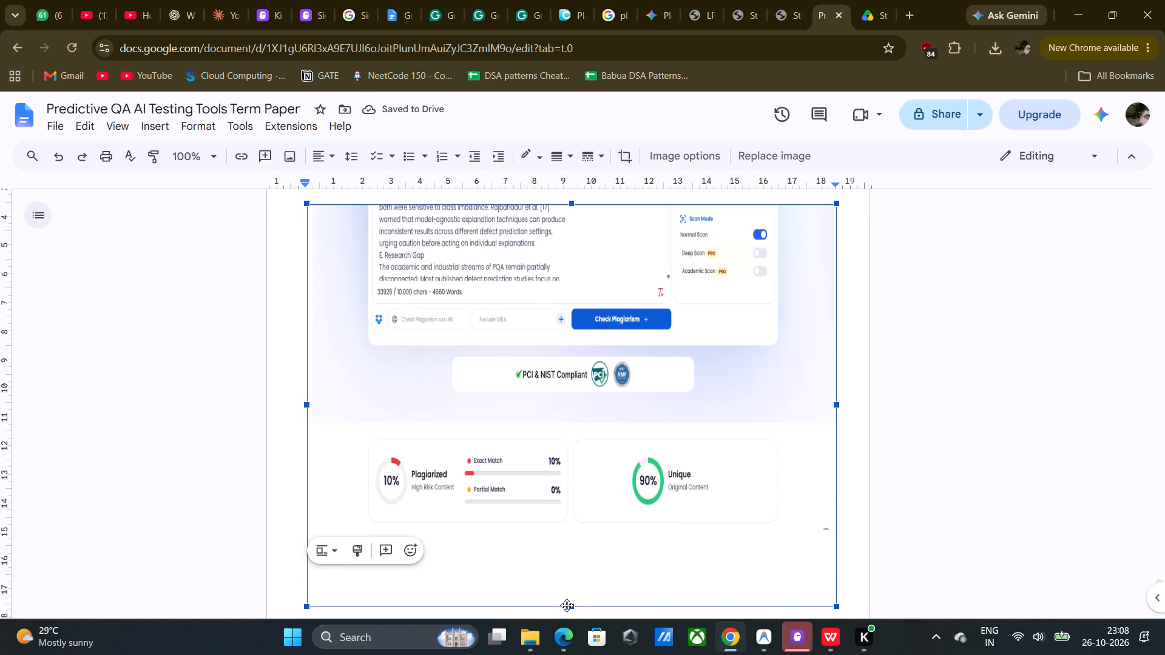
Save the term paper and download it as a PDF document.
scroll(226, 324, up, 1)
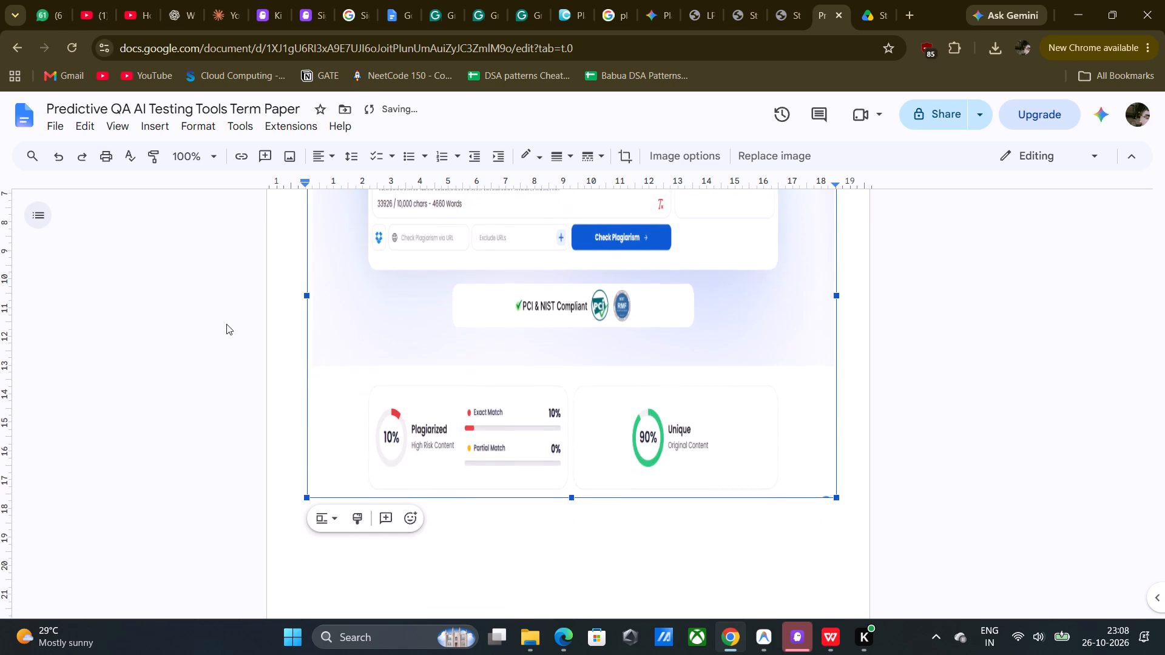
scroll(226, 324, up, 1)
scroll(214, 270, up, 2)
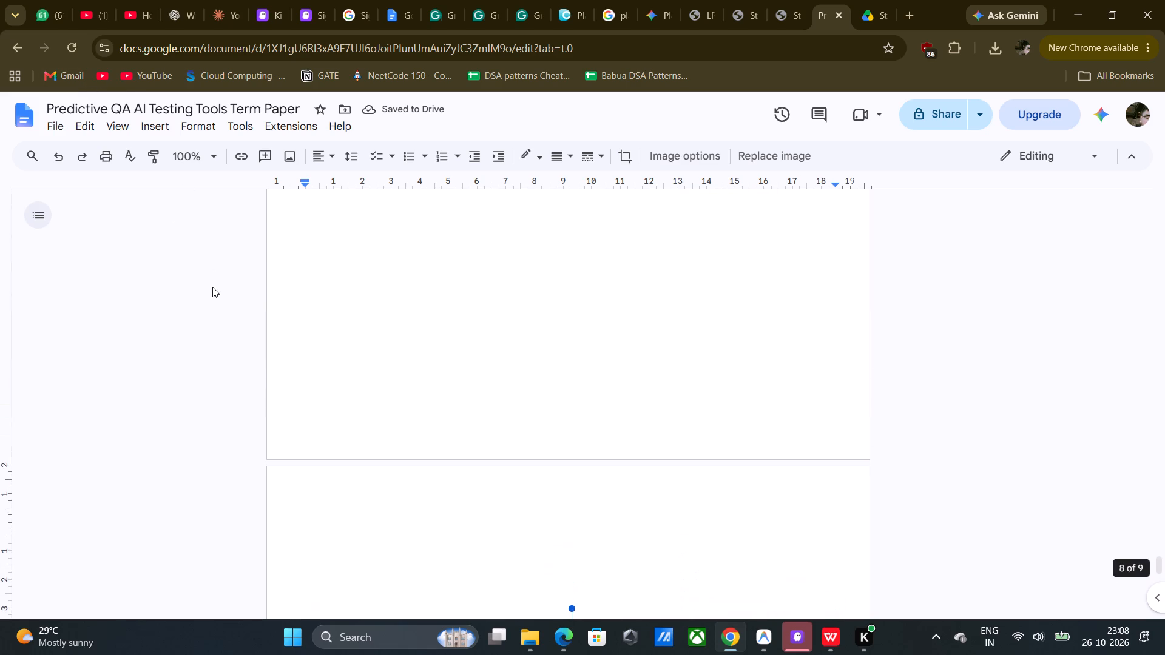
scroll(212, 287, up, 5)
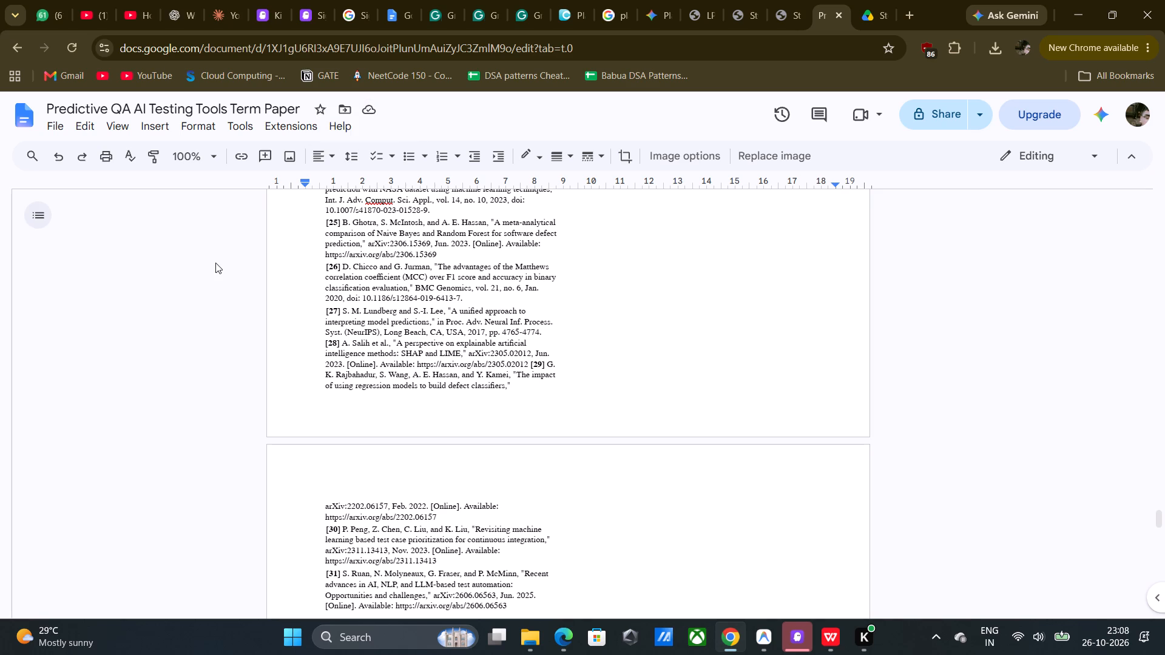
key(ctrl+s)
click(53, 125)
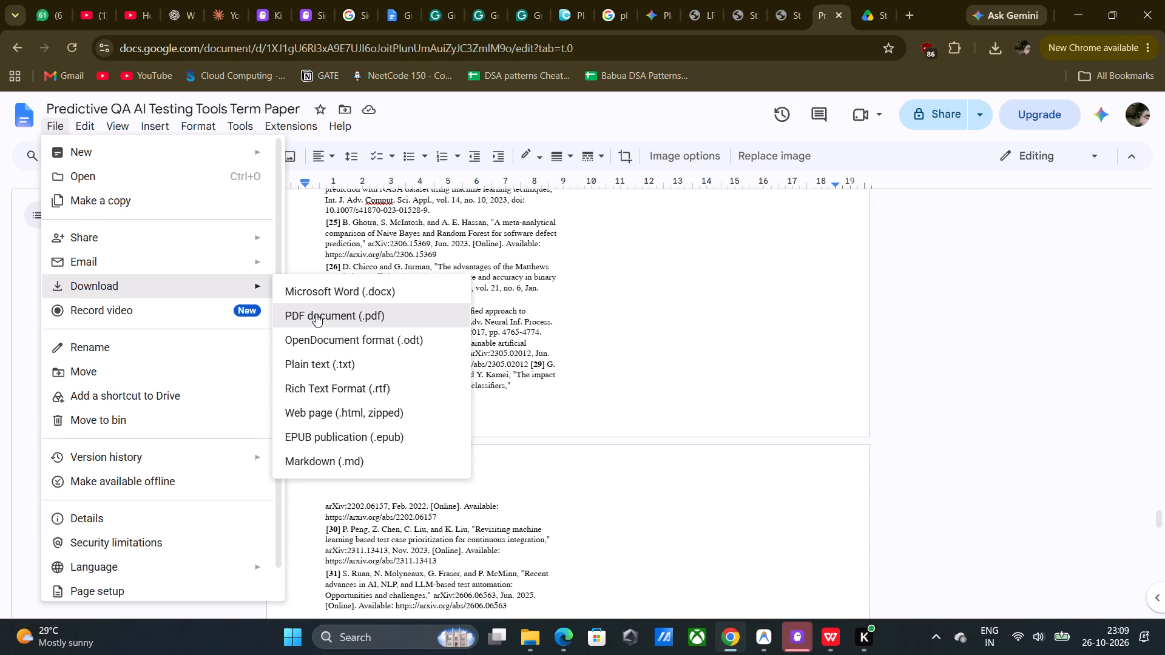
click(316, 314)
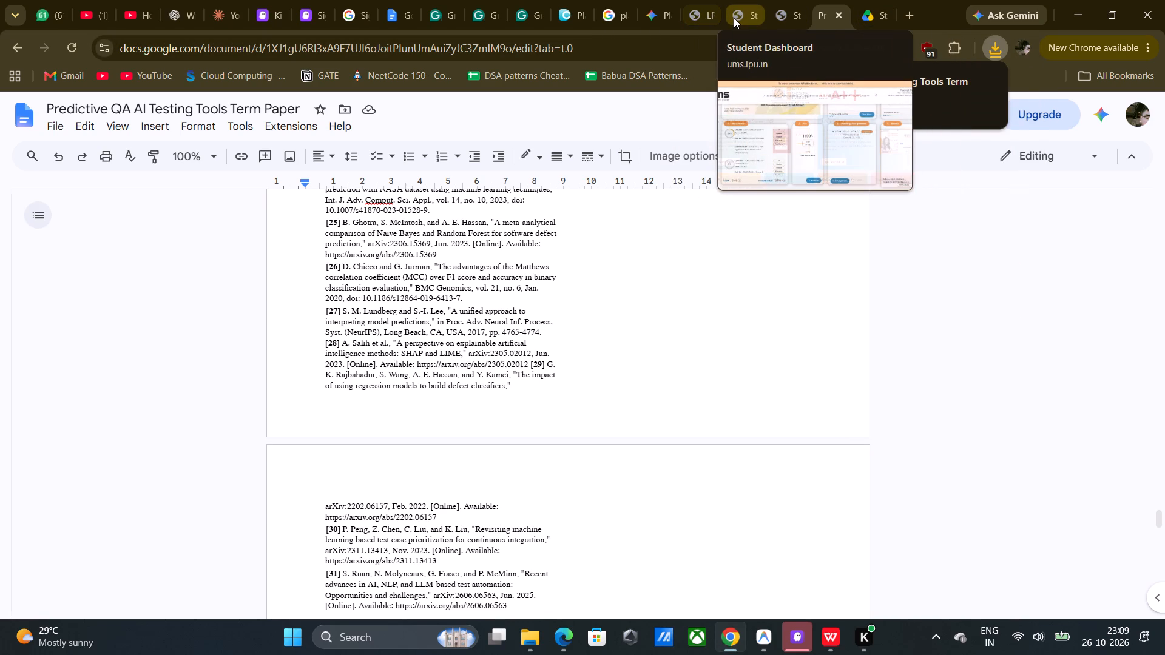
Switch to the UMS assignment upload page and attach the downloaded term paper PDF to the INT411 submission.
click(787, 16)
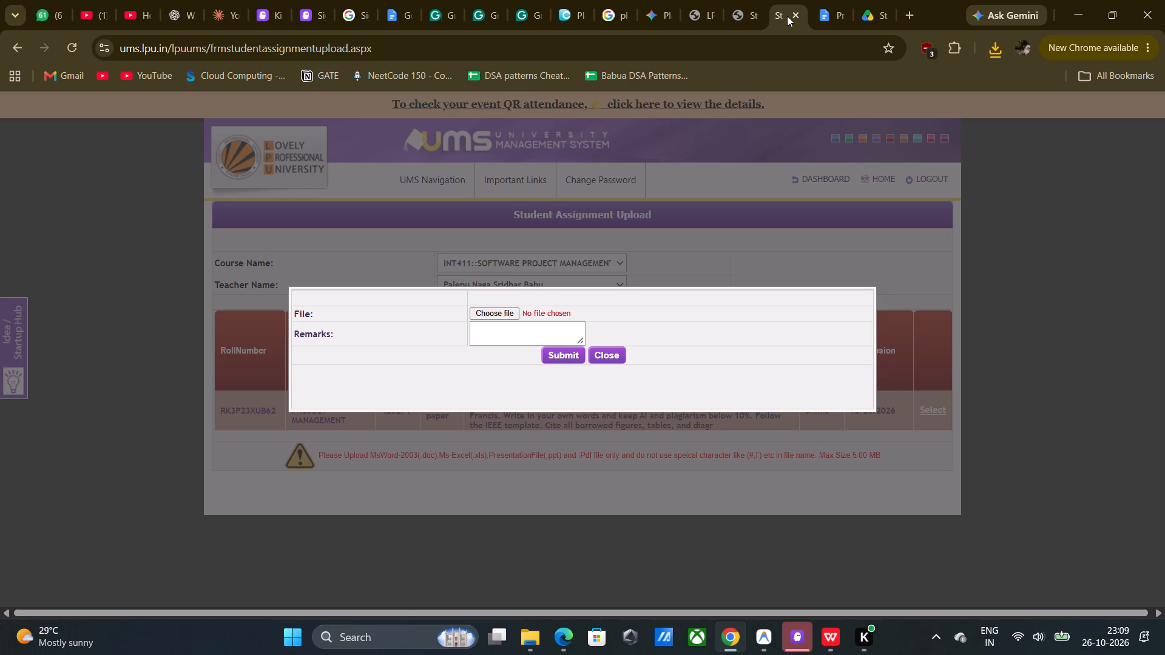
click(505, 318)
click(51, 173)
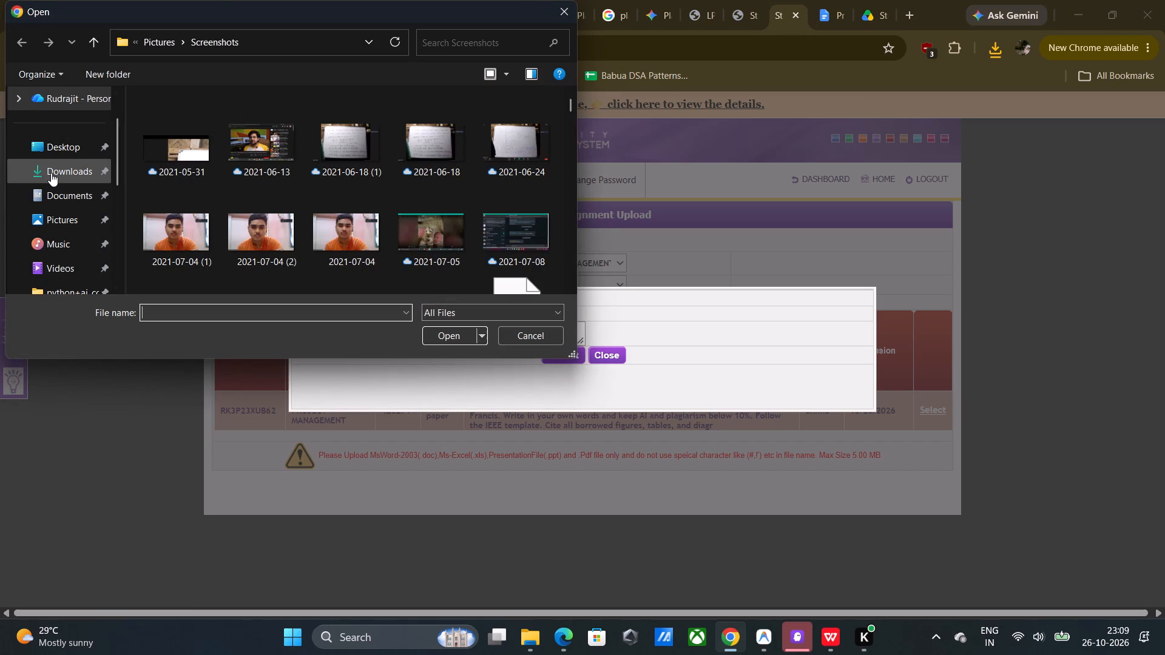
double_click(217, 136)
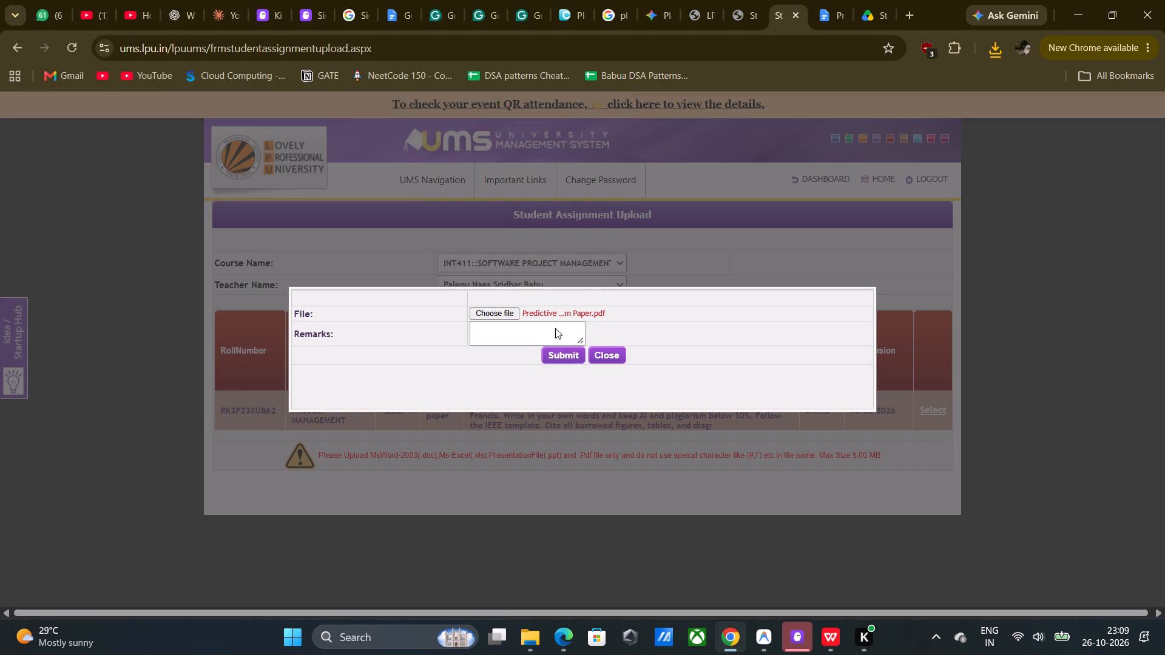
Enter the student's name and registration number, separated by a hyphen, as the submission remarks.
click(505, 328)
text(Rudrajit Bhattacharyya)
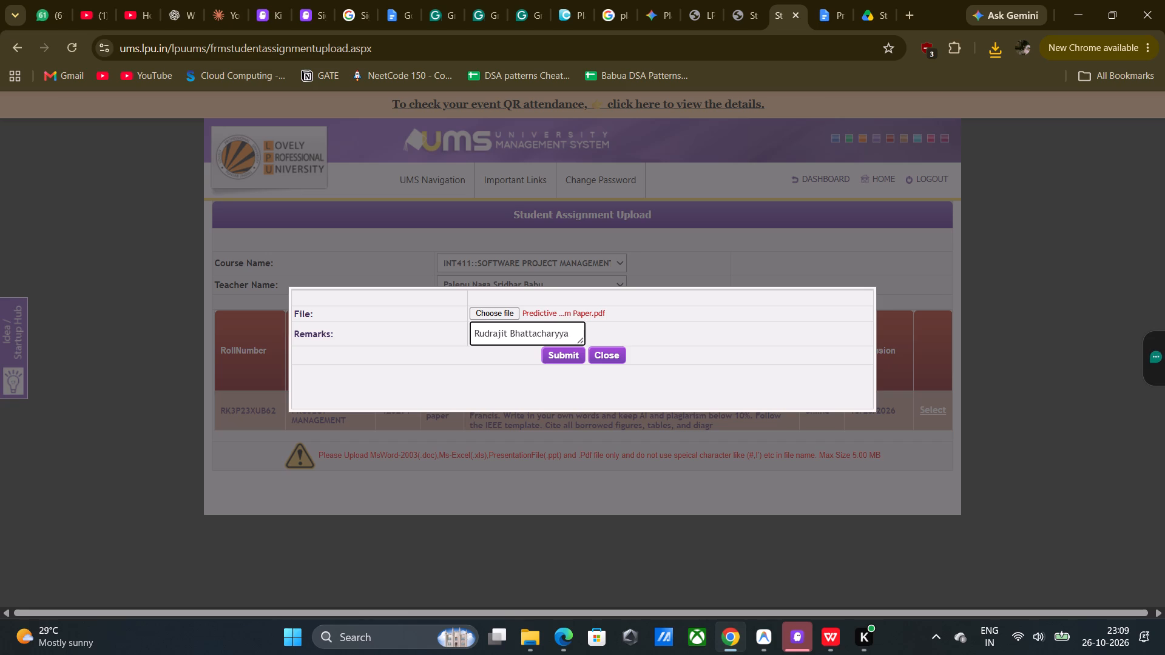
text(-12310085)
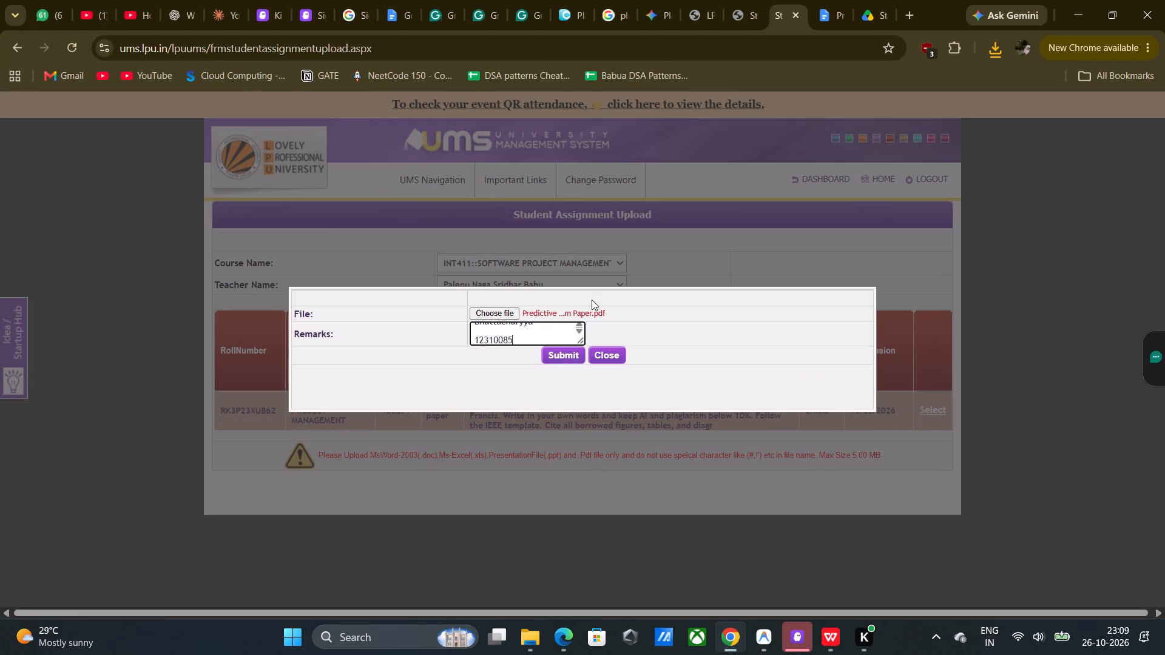
Open the downloaded Predictive QA AI Testing Tools Term Paper PDF, review its page layout, figures and references, and close it.
click(997, 53)
click(877, 124)
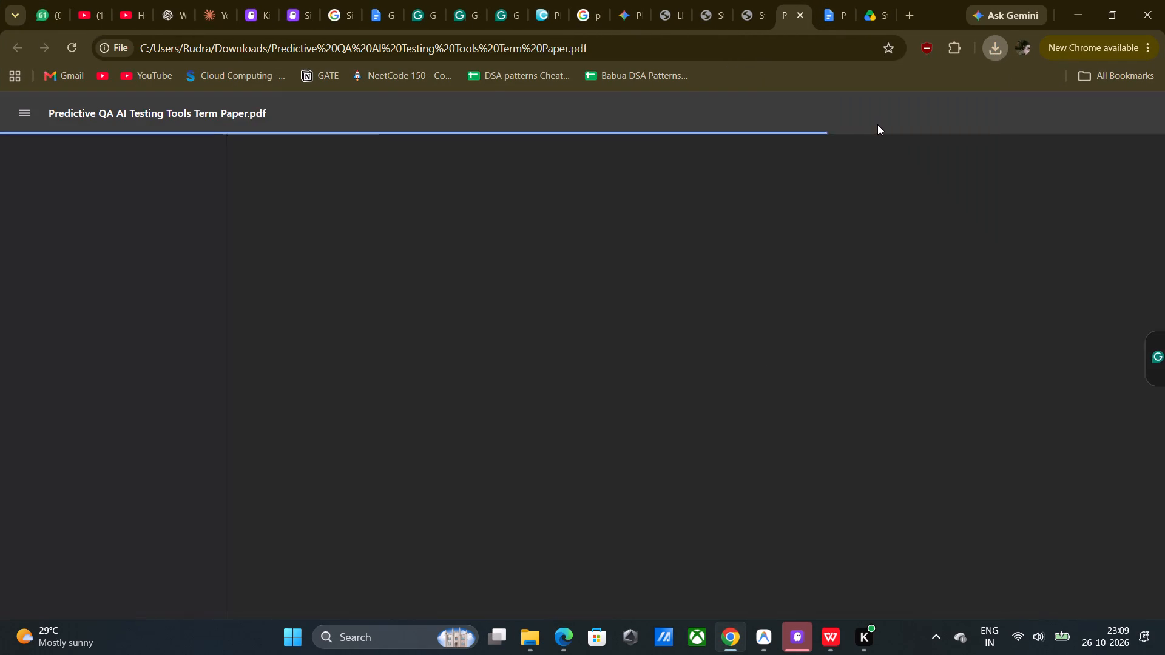
scroll(617, 378, down, 1)
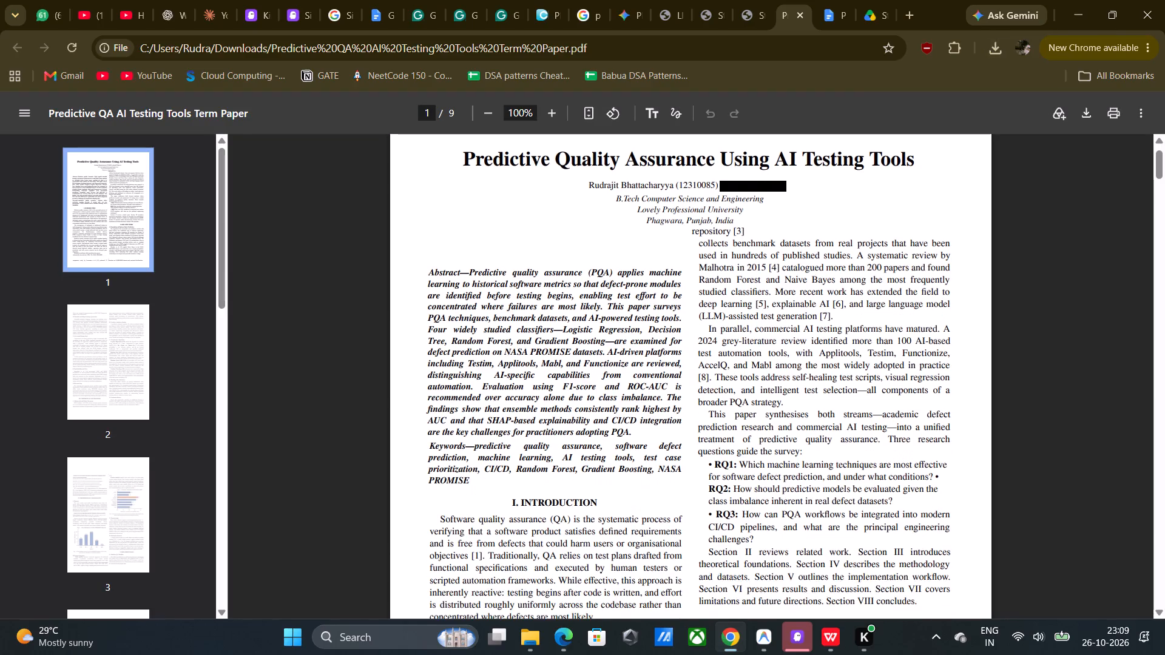
scroll(617, 378, down, 1)
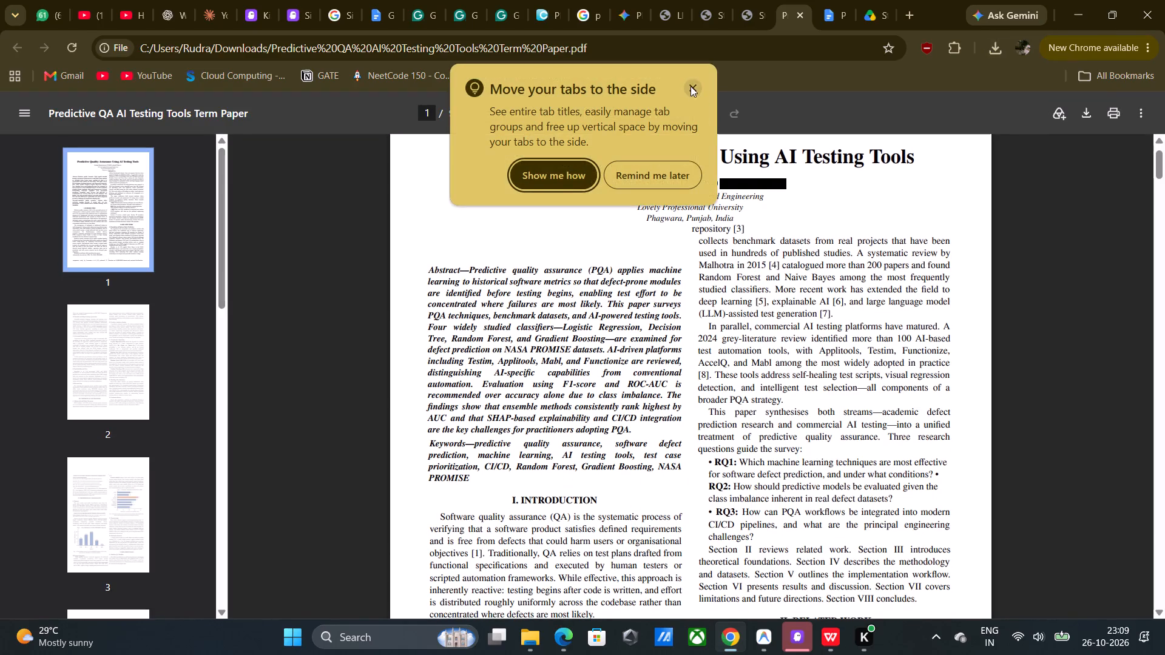
click(687, 81)
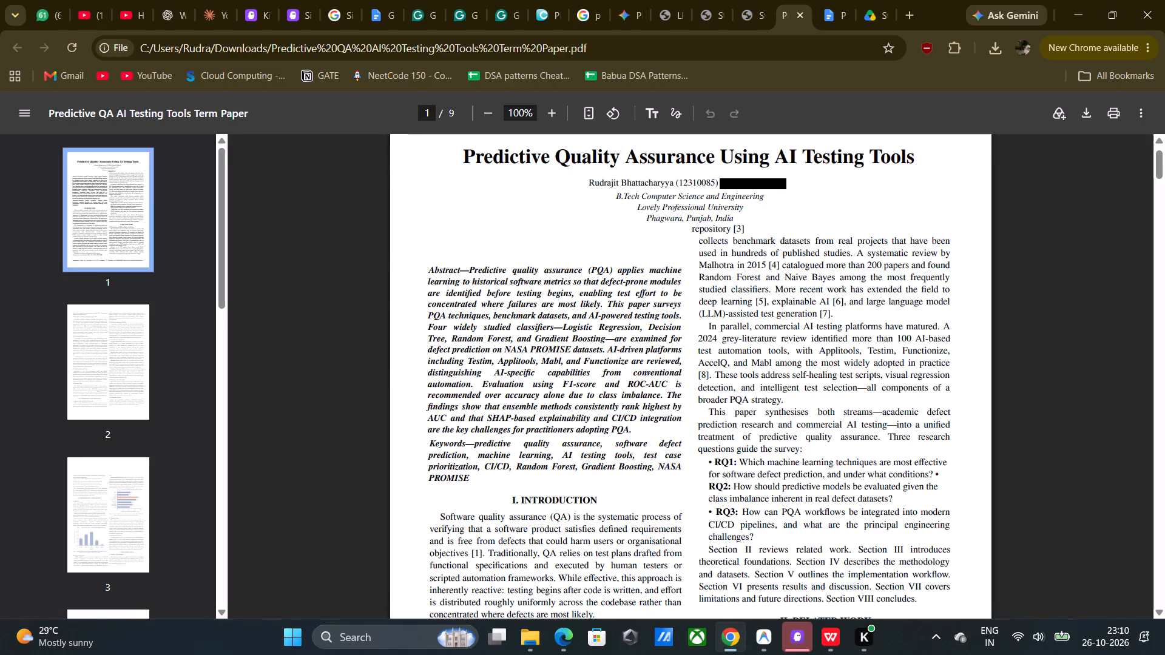
scroll(682, 402, down, 5)
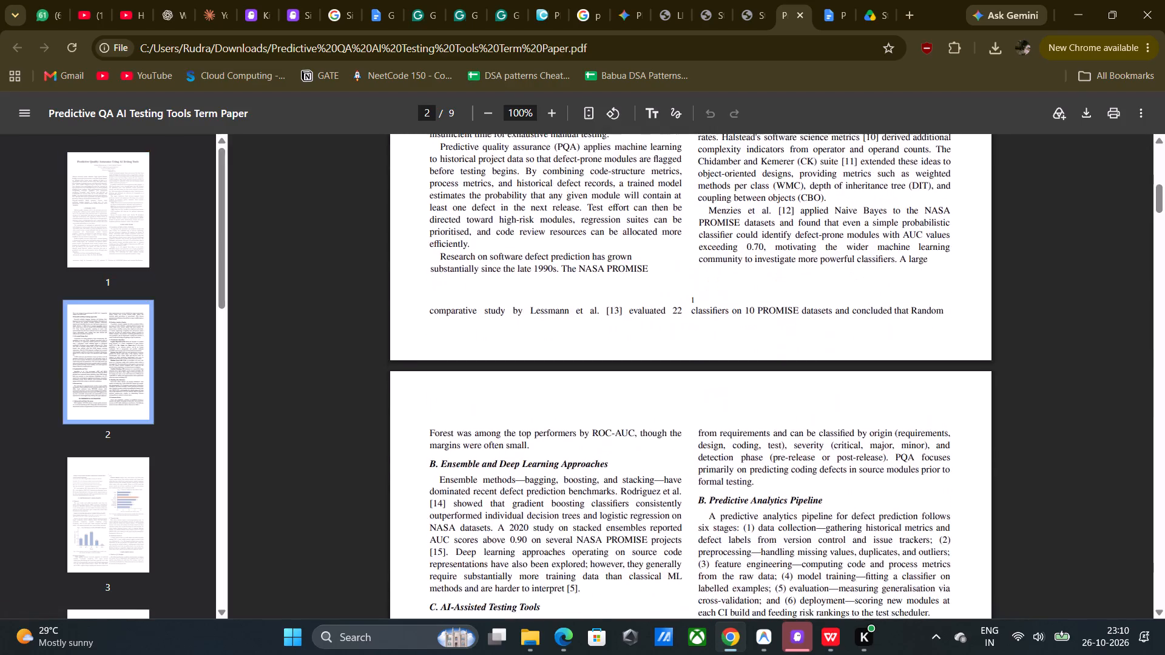
scroll(682, 402, down, 7)
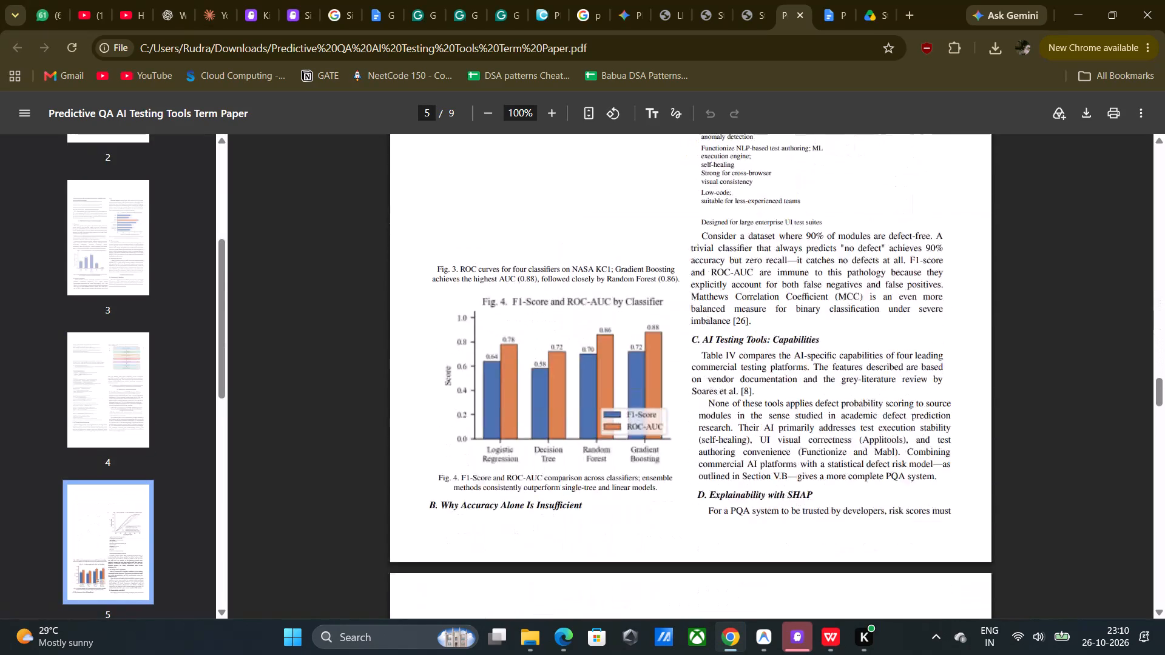
scroll(682, 402, down, 1)
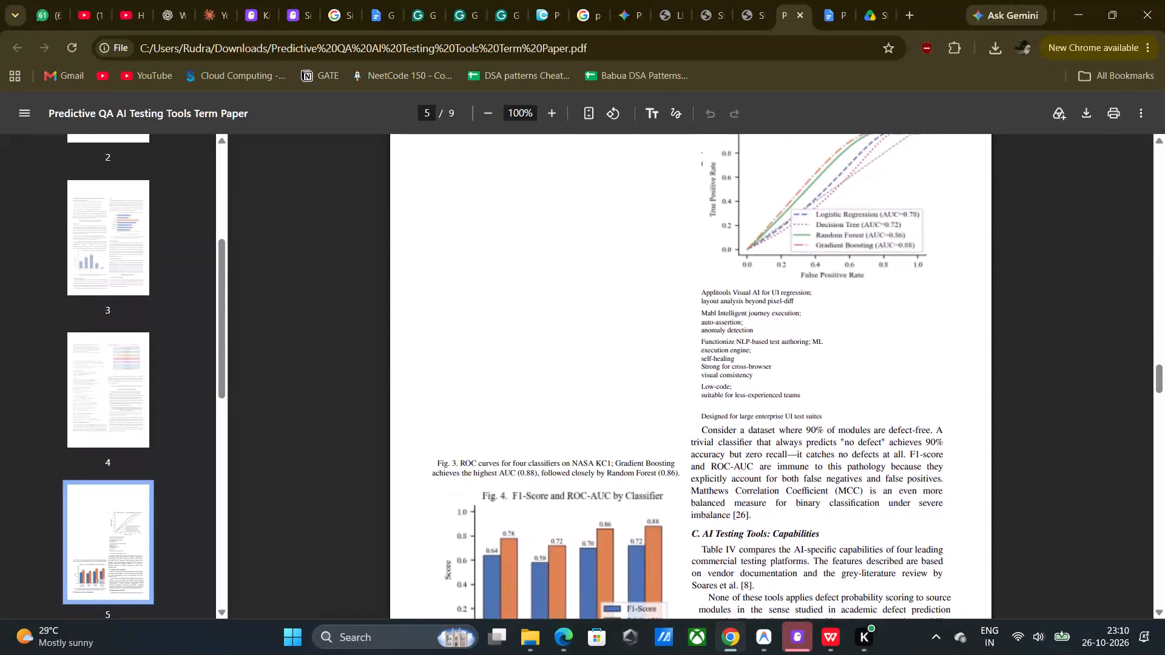
scroll(682, 402, down, 1)
scroll(633, 475, down, 2)
scroll(638, 385, up, 2)
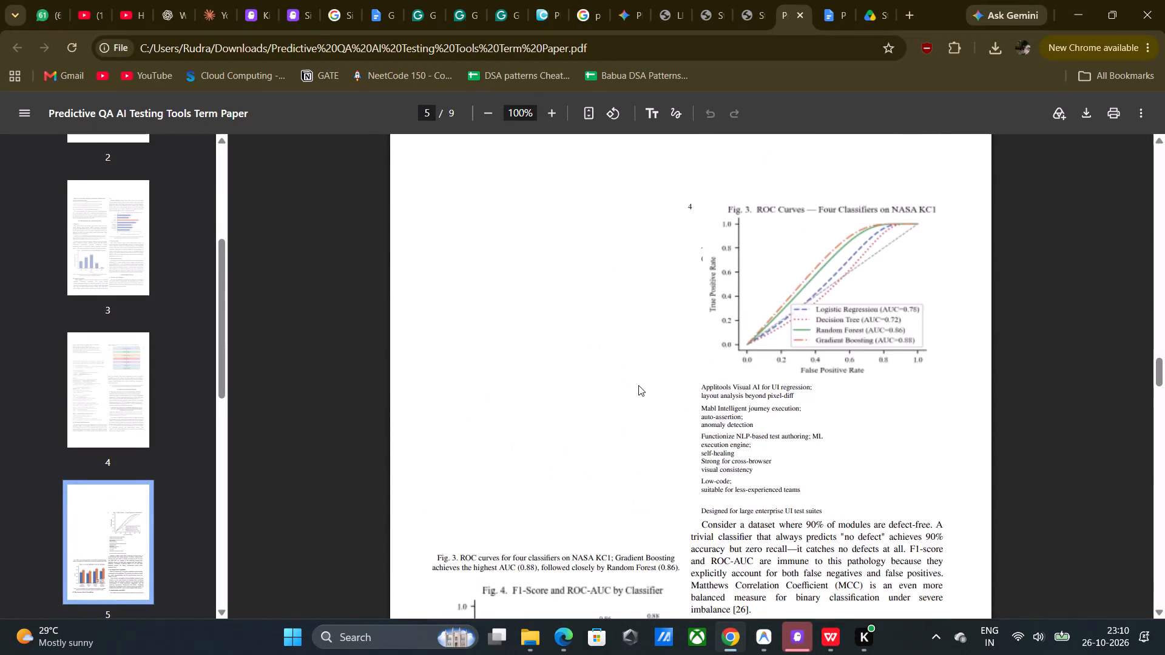
scroll(638, 385, up, 5)
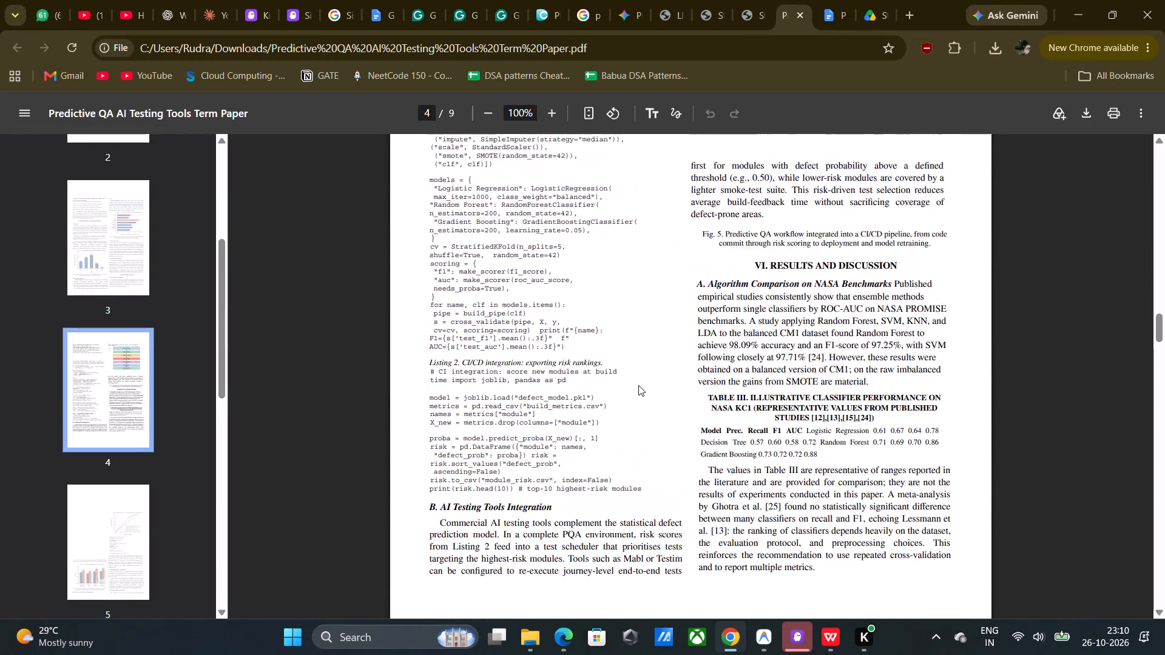
scroll(638, 385, up, 2)
scroll(638, 385, down, 2)
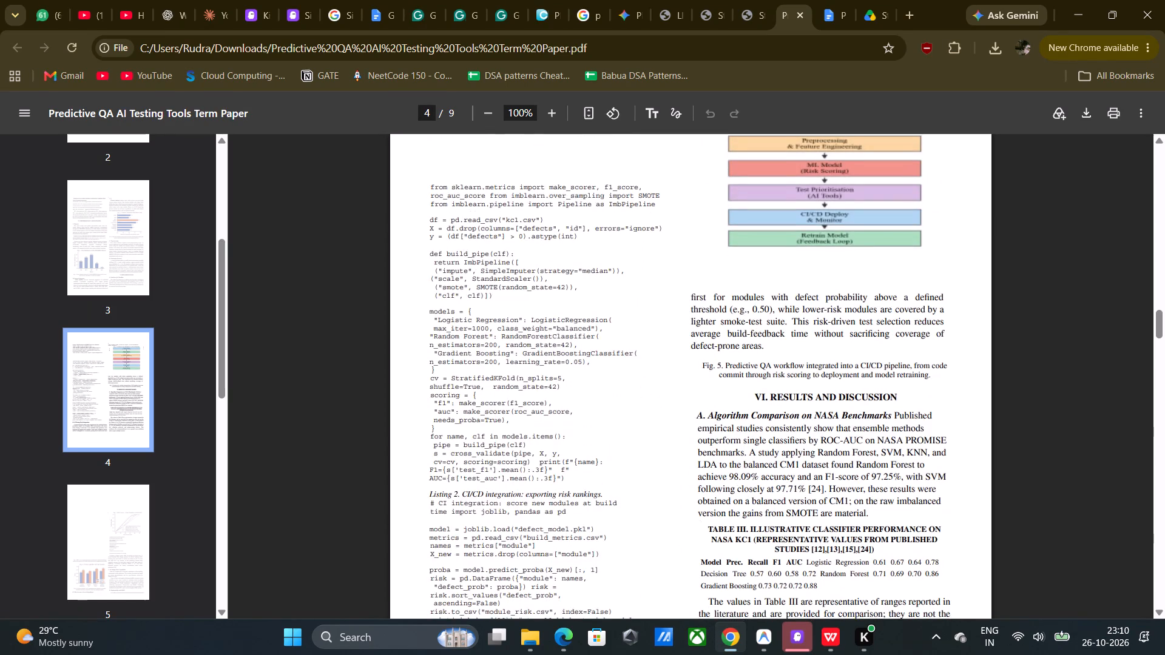
scroll(694, 462, down, 11)
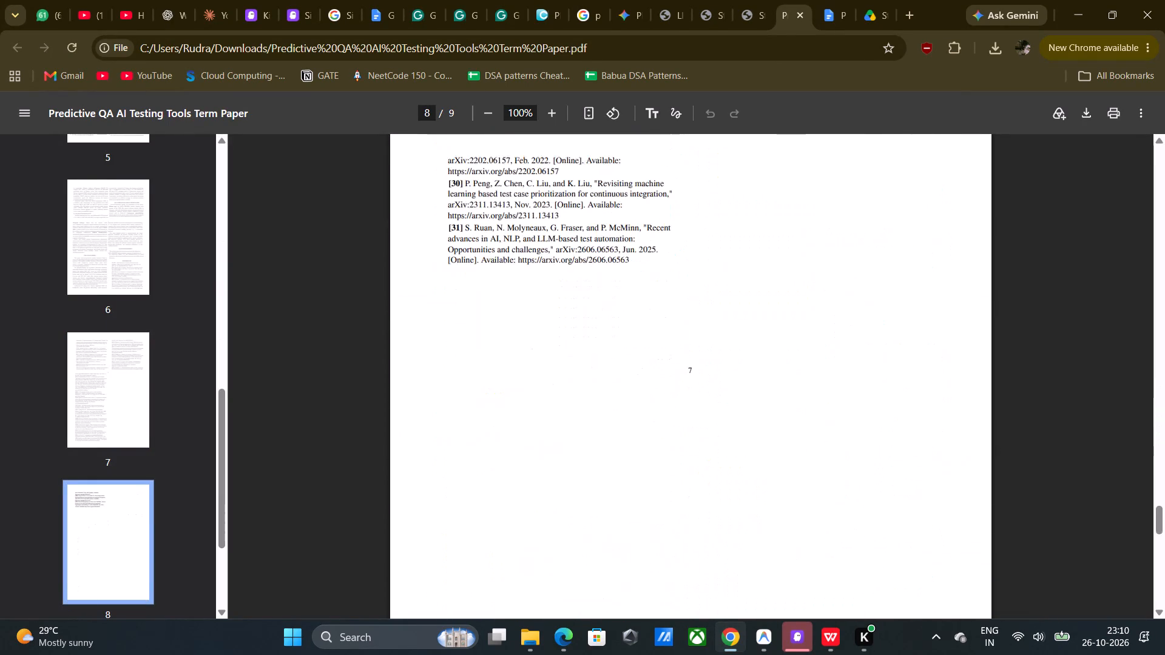
scroll(703, 410, up, 4)
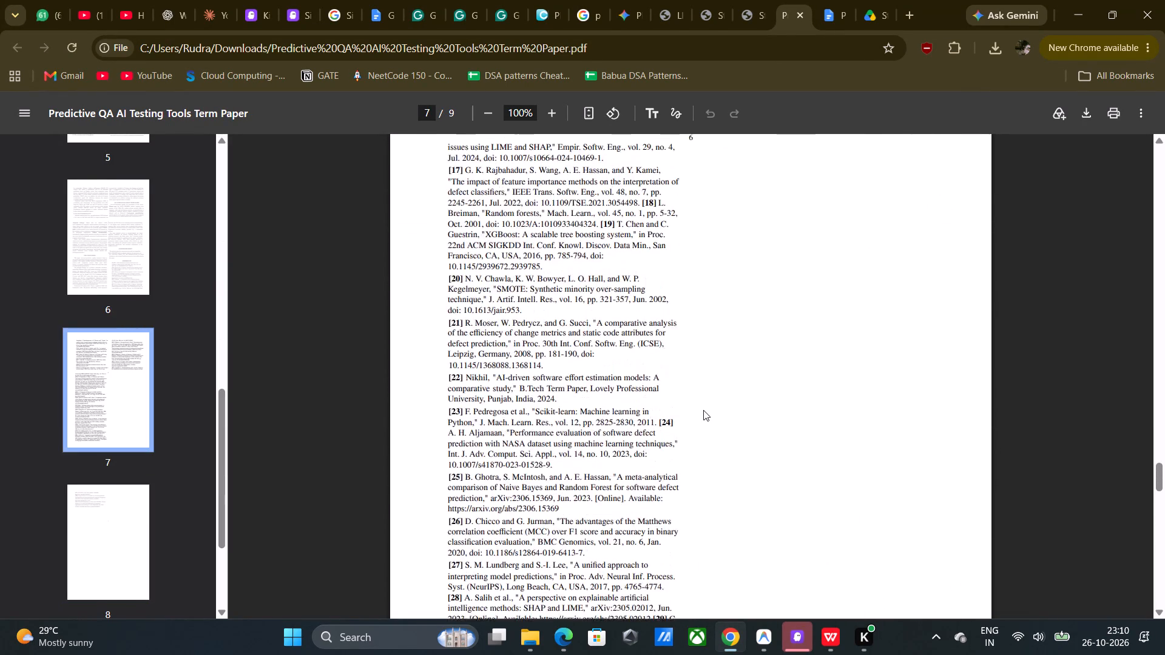
scroll(703, 410, up, 1)
click(804, 15)
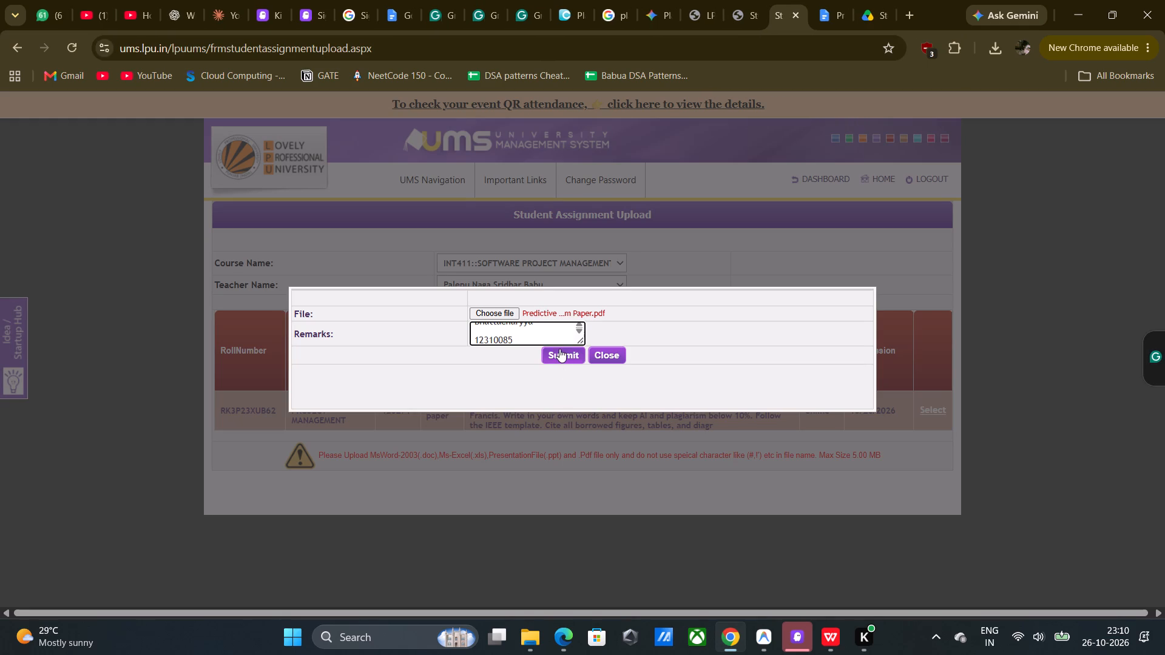
Submit the INT411 term paper upload with the attached PDF and remarks, and close the upload form.
click(559, 349)
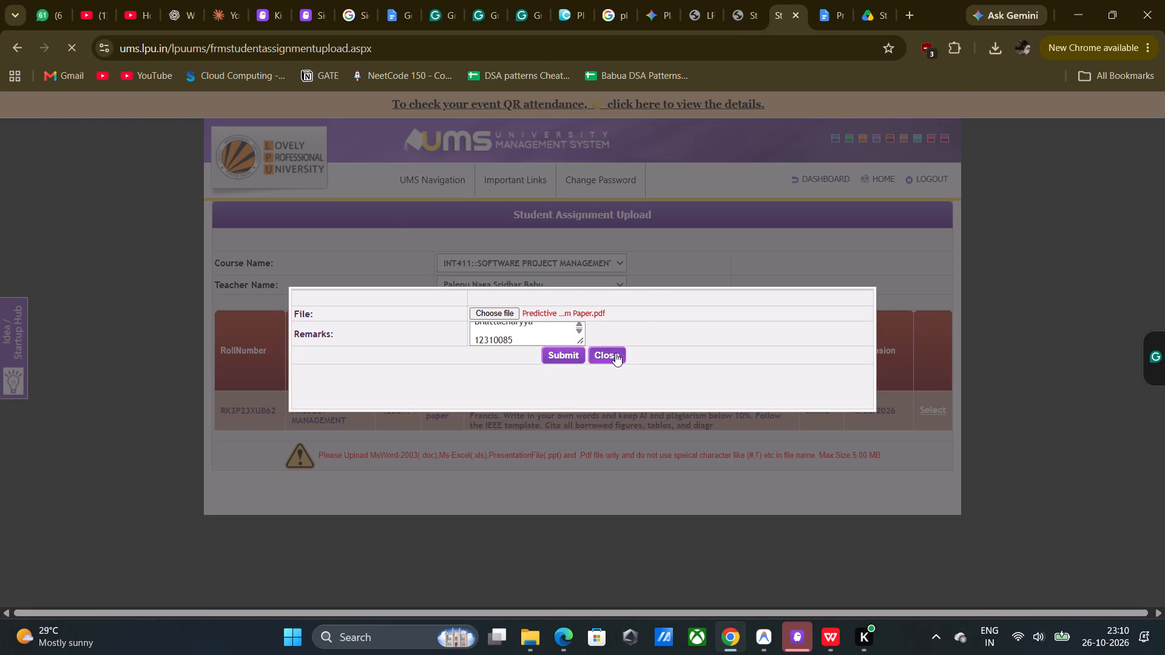
click(564, 354)
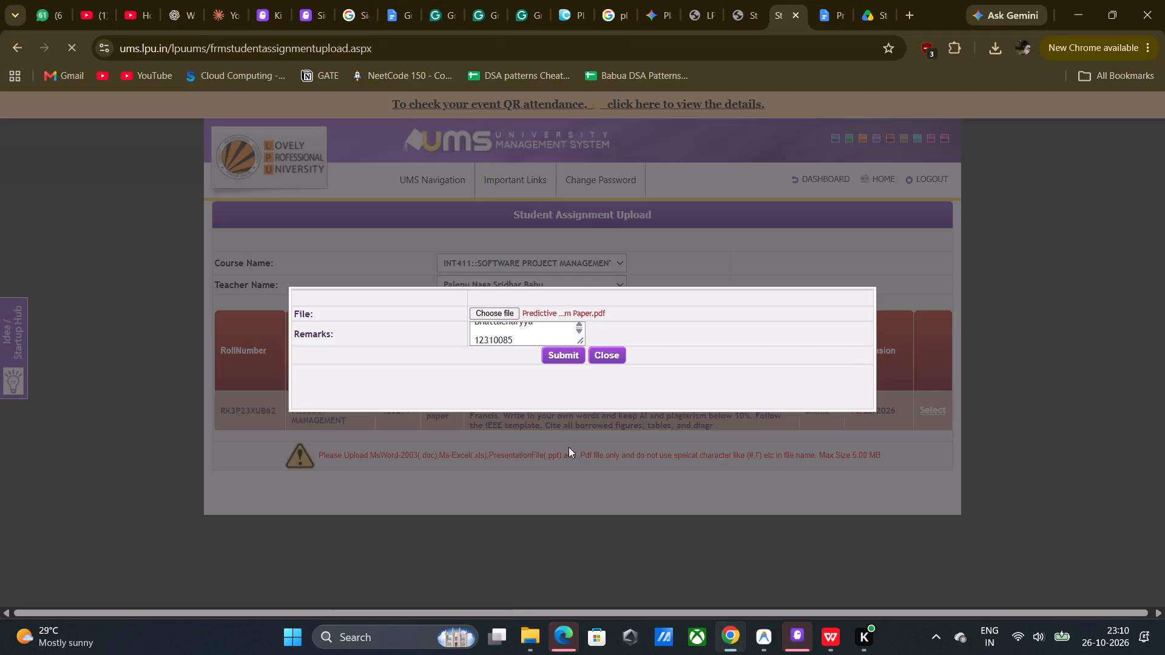
click(569, 355)
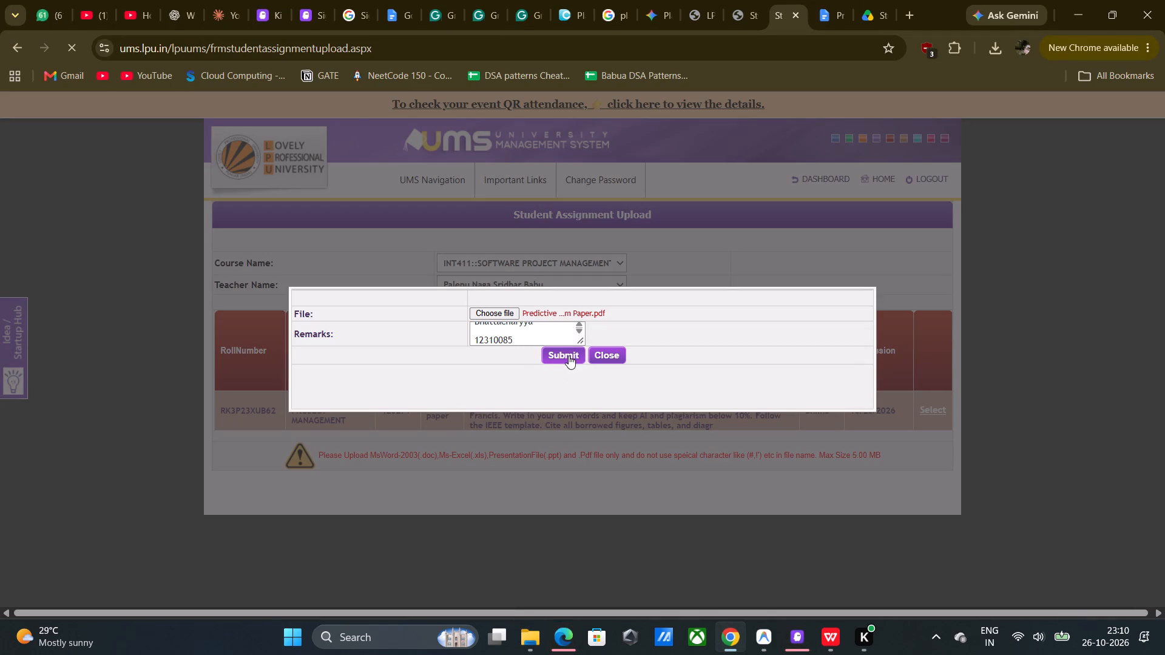
click(609, 357)
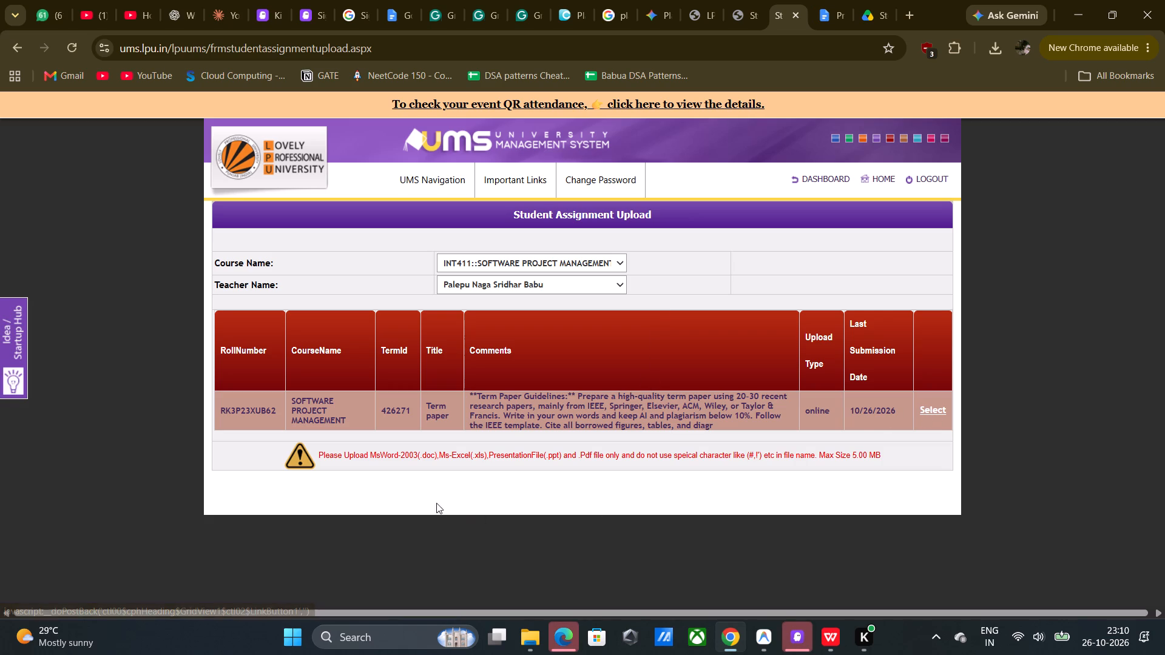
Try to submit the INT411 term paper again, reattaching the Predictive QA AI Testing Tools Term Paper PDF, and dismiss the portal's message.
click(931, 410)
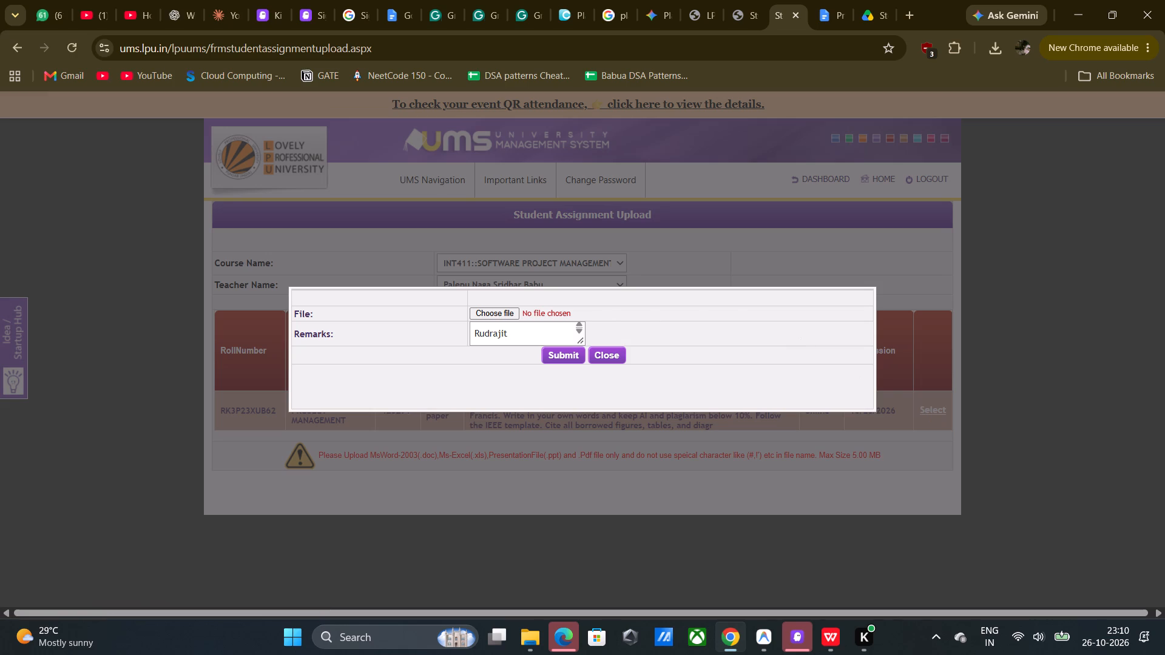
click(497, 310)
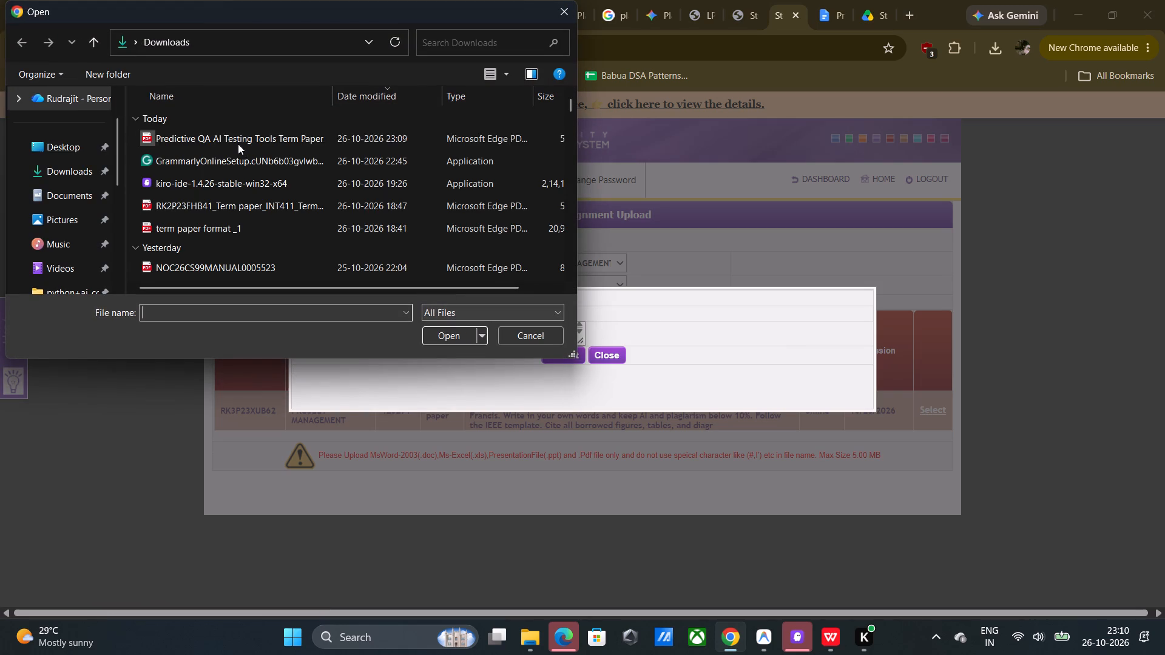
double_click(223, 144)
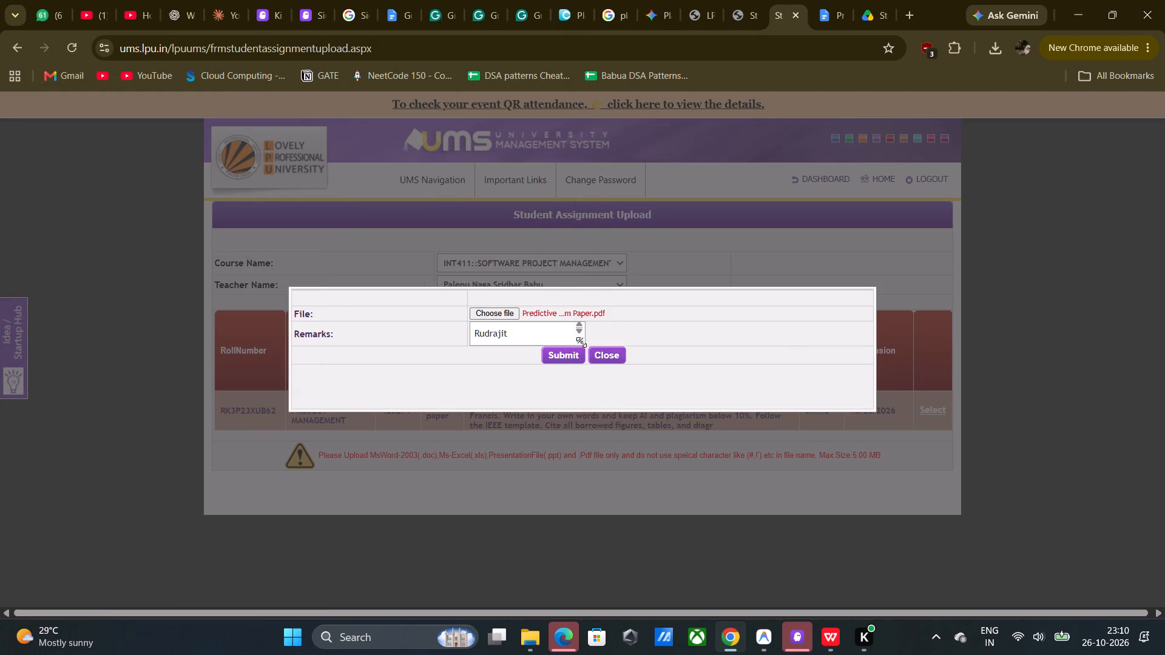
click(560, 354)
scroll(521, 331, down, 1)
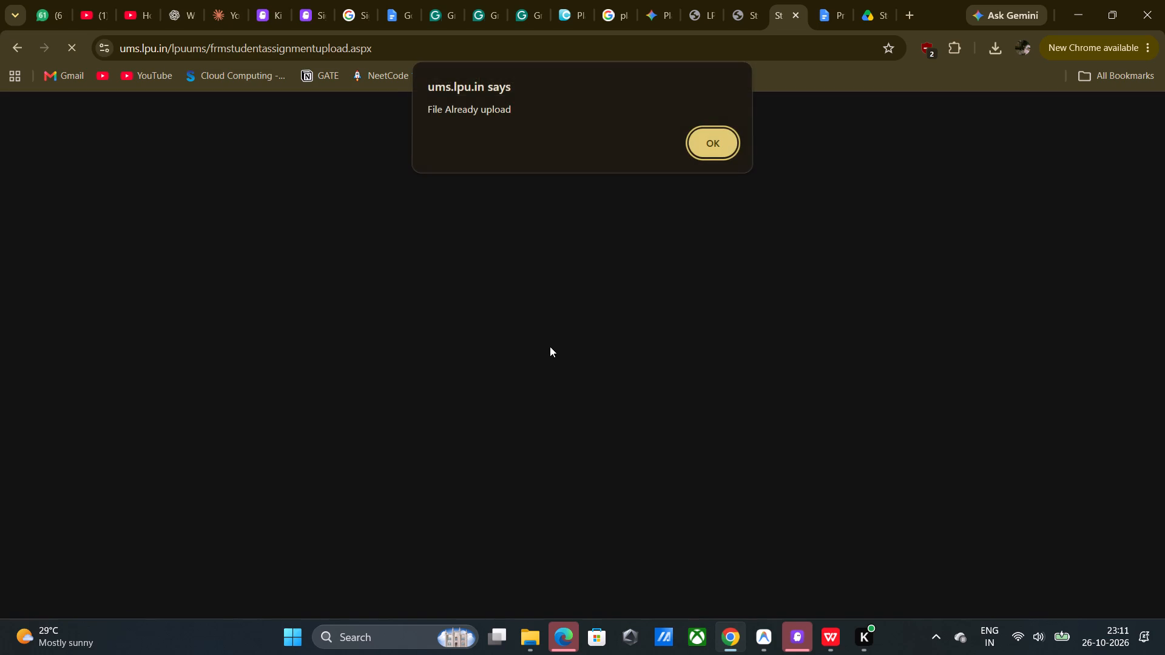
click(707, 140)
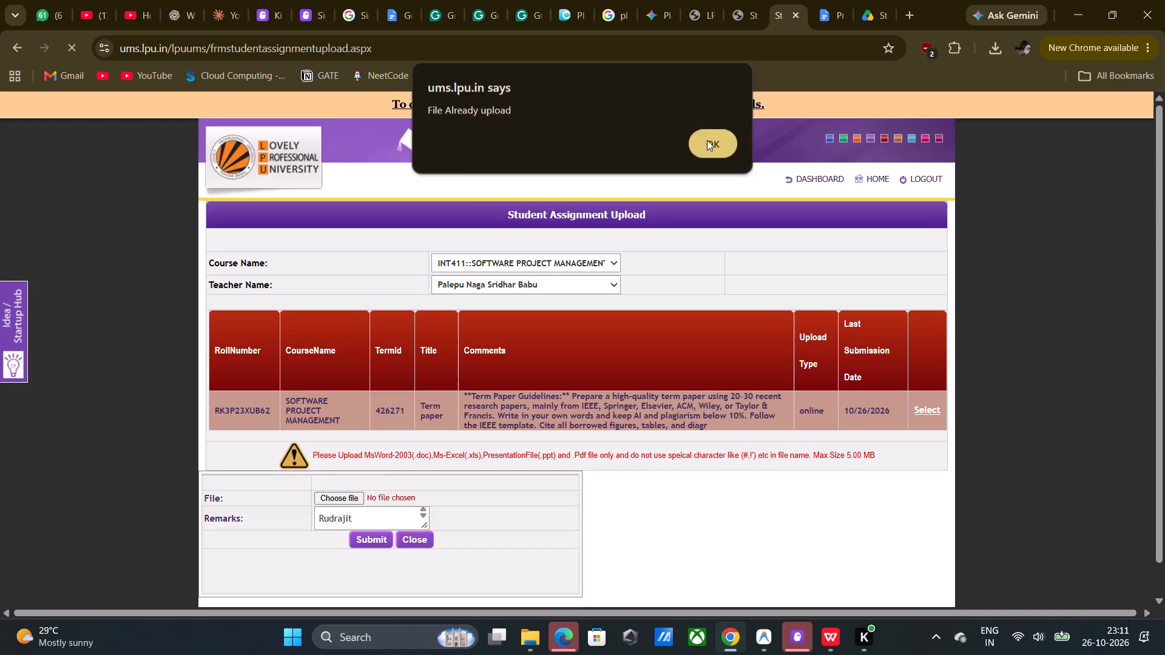
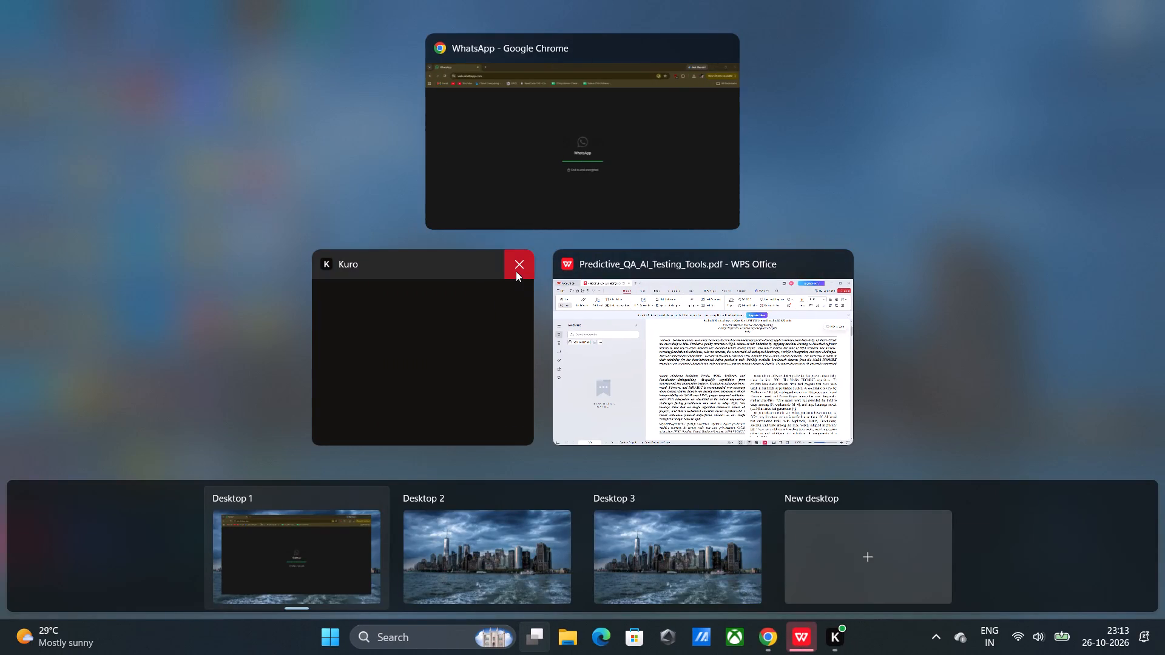
Close the Kuro window, try to close the Predictive_QA_AI_Testing_Tools.pdf window in WPS Office, and return to WhatsApp.
click(516, 270)
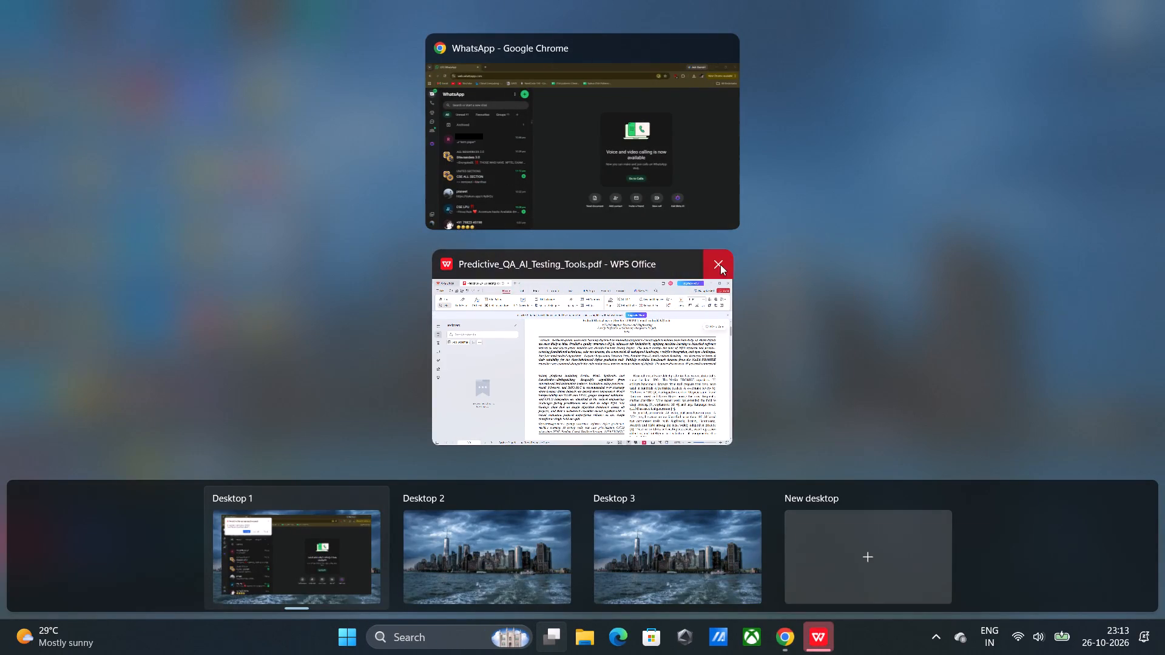
click(713, 266)
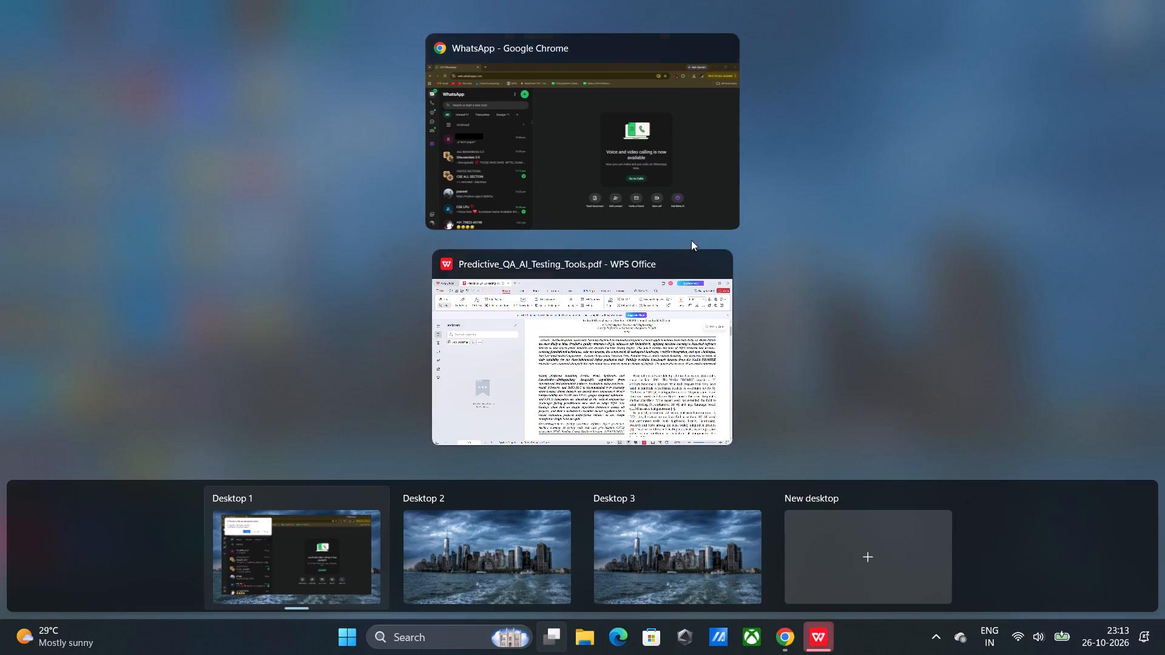
click(718, 264)
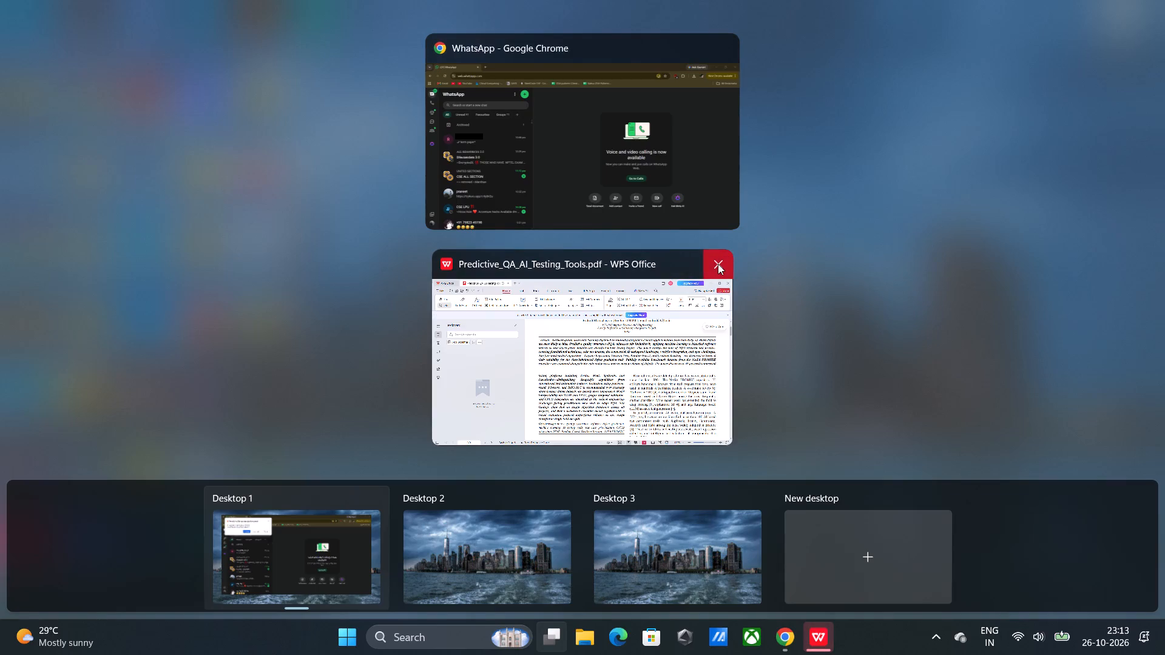
click(642, 357)
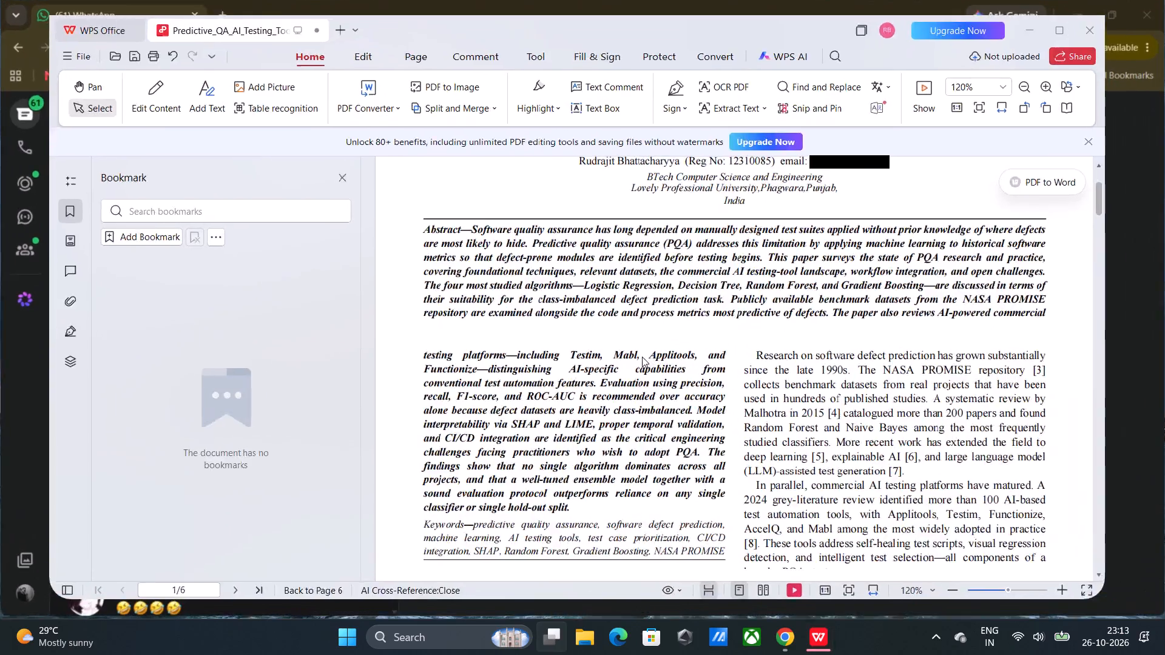
click(279, 132)
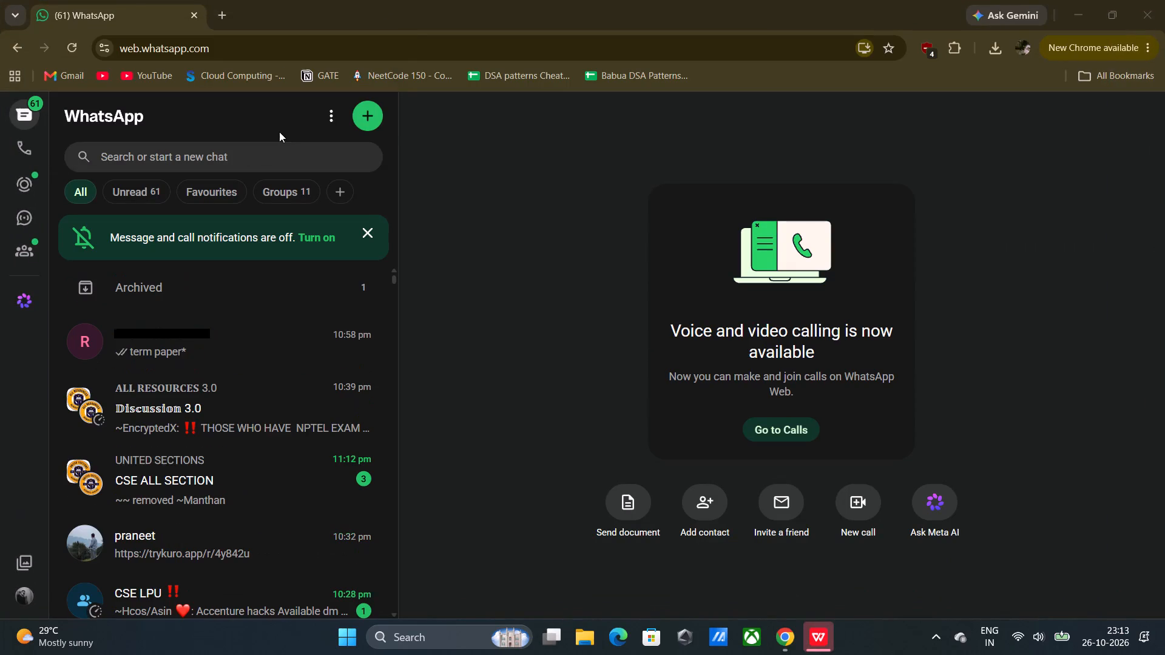